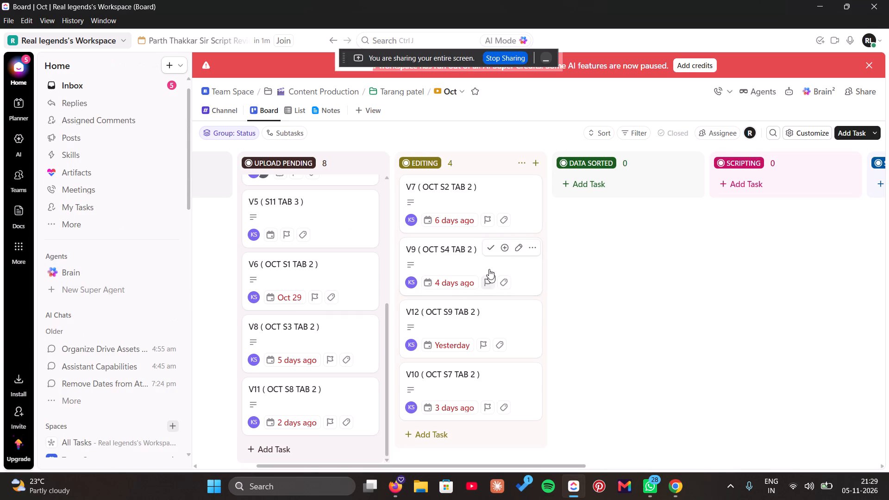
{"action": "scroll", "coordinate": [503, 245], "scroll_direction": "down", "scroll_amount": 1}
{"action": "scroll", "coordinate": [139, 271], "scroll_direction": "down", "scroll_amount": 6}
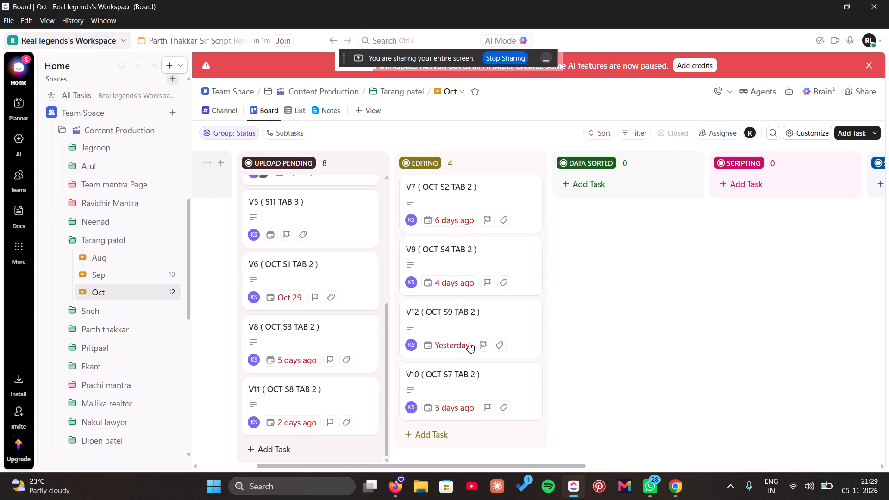
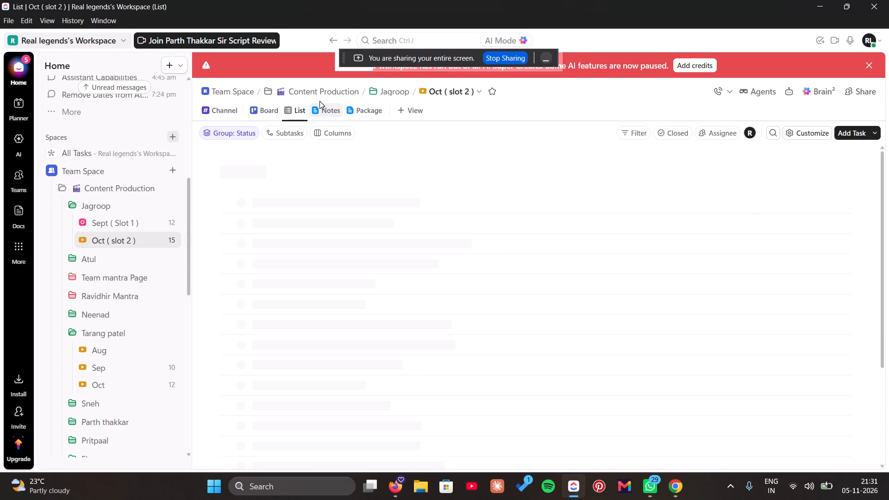
Open the Notes page of the Oct ( slot 2 ) list in the Jagroop folder and hide the screen-sharing bar.
{"action": "left_click", "coordinate": [318, 105]}
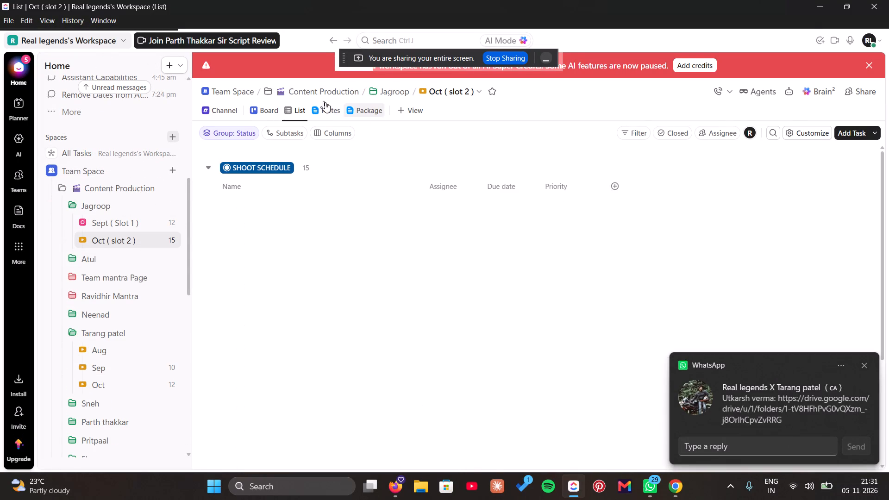
{"action": "left_click", "coordinate": [334, 109]}
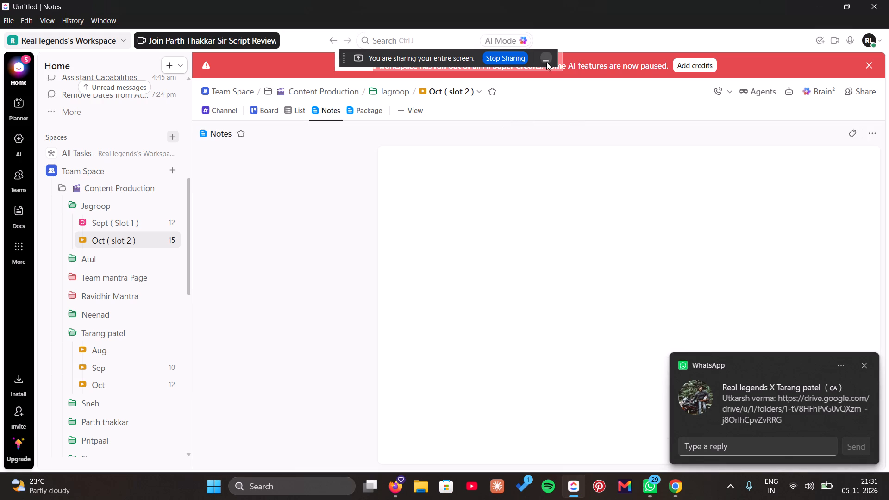
{"action": "left_click", "coordinate": [550, 62]}
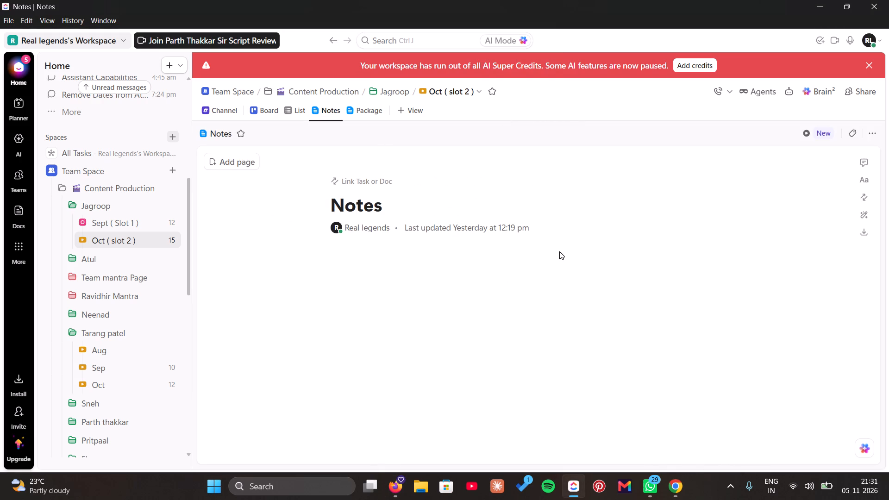
Mark the checklist item about giving Jagroop's changes by 3 November as complete in the Notes page.
{"action": "left_click", "coordinate": [584, 254]}
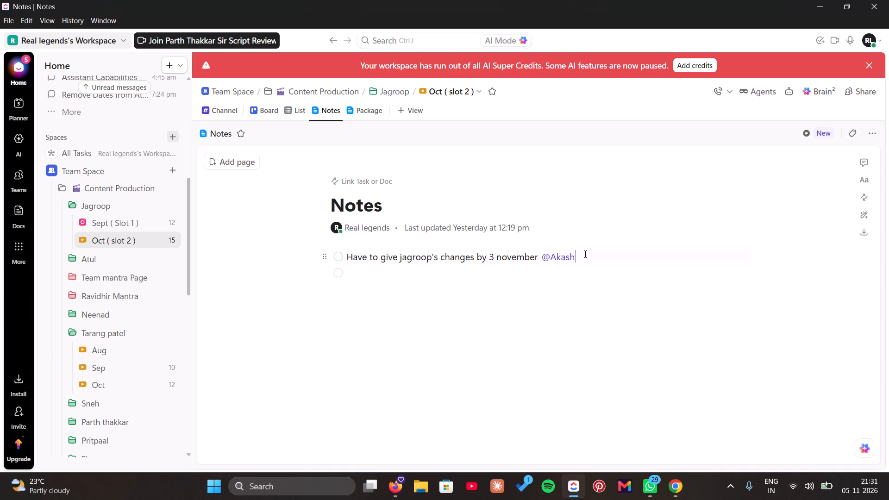
{"action": "left_click", "coordinate": [584, 254]}
{"action": "left_click_drag", "start_coordinate": [583, 258], "coordinate": [350, 257]}
{"action": "left_click", "coordinate": [341, 252]}
{"action": "left_click", "coordinate": [333, 259]}
{"action": "left_click", "coordinate": [344, 259]}
{"action": "left_click", "coordinate": [338, 256]}
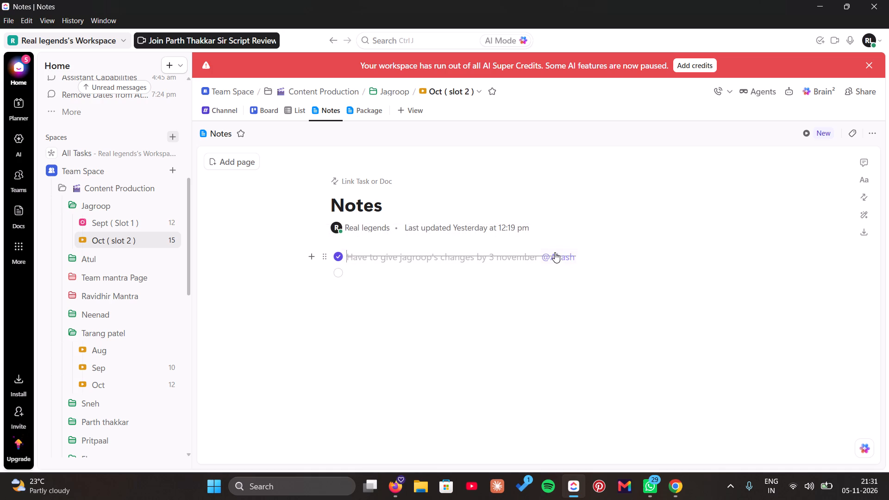
Select the text of the completed checklist item about Jagroop's changes.
{"action": "left_click_drag", "start_coordinate": [585, 257], "coordinate": [322, 253]}
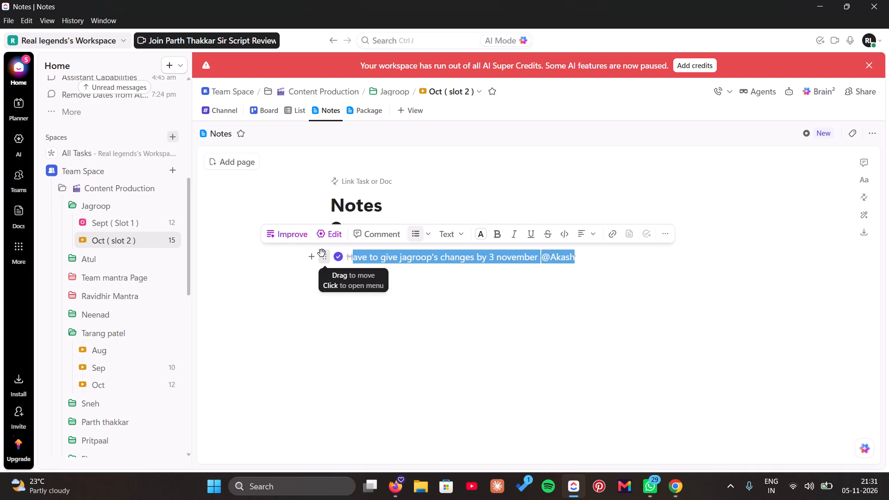
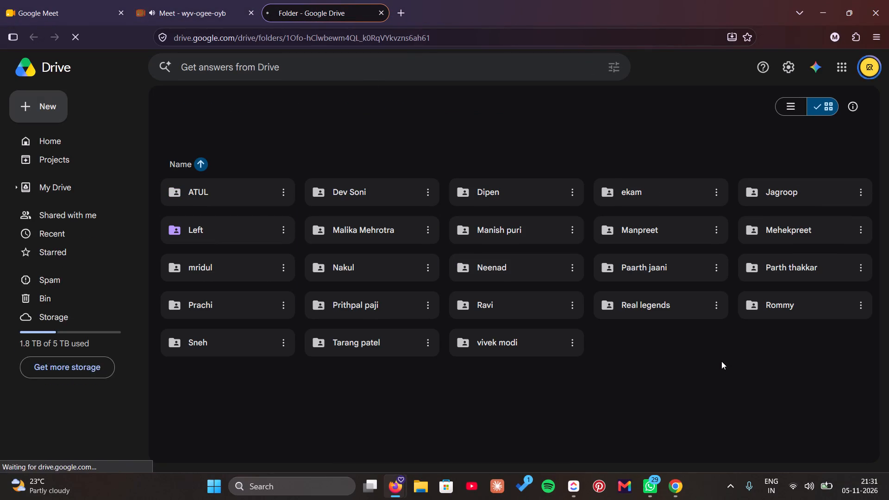
In Google Drive, open the "Nov scripts Jagroop sir" document from the Nov folder inside Jagroop's client scripts folder.
{"action": "type", "text": "jjjjjjjjjjjjj"}
{"action": "key", "text": "Return"}
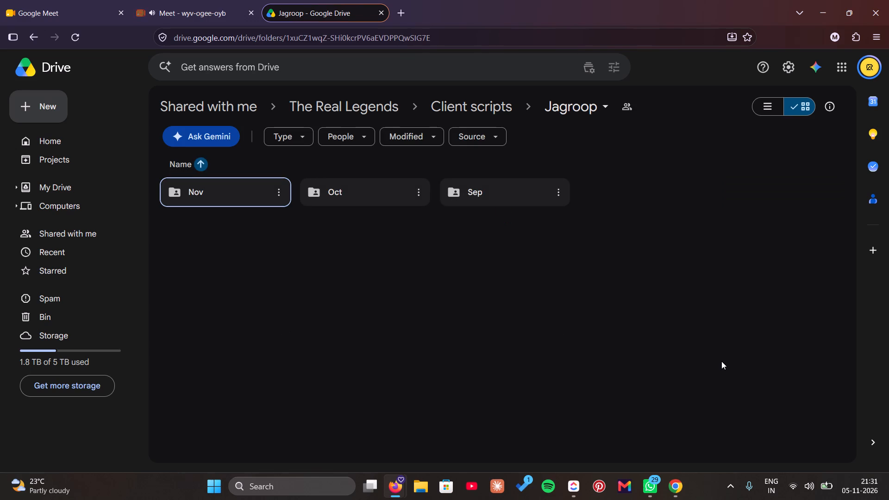
{"action": "key", "text": "Return"}
{"action": "key", "text": "Return"}
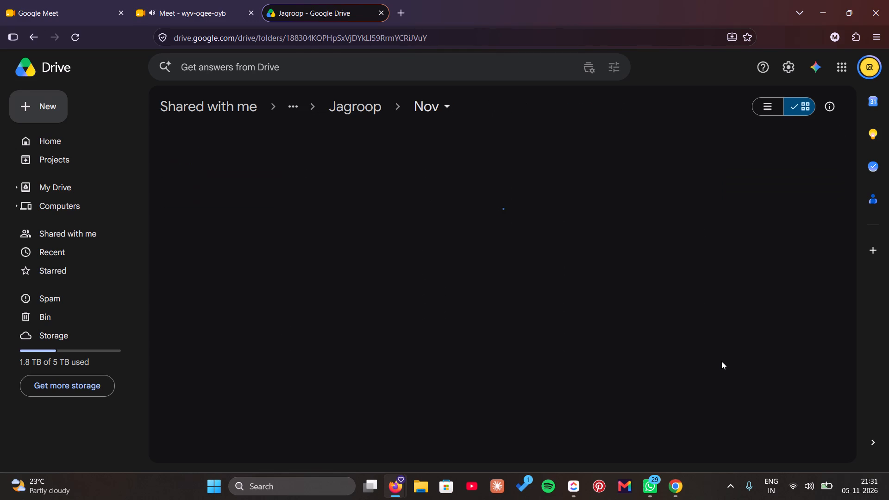
{"action": "left_click", "coordinate": [313, 322]}
{"action": "double_click", "coordinate": [225, 270]}
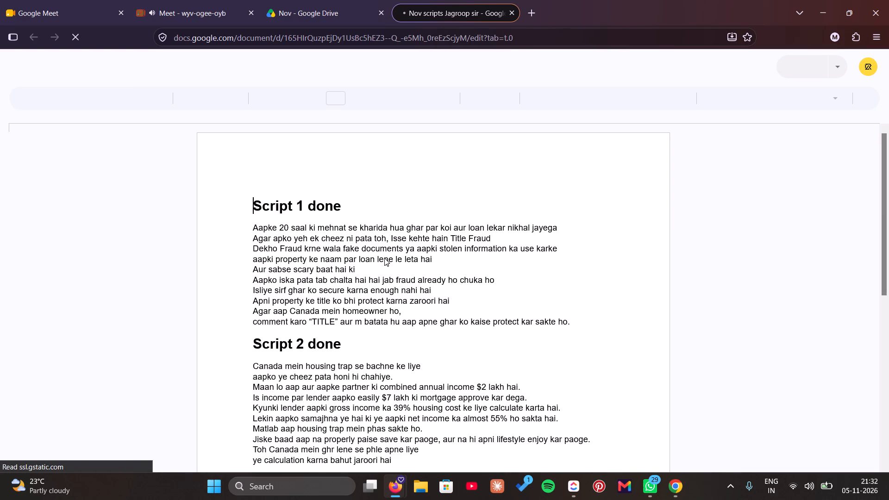
Look through the whole November scripts document, checking which scripts are marked done and what the last script is.
{"action": "scroll", "coordinate": [384, 258], "scroll_direction": "down", "scroll_amount": 20}
{"action": "scroll", "coordinate": [384, 258], "scroll_direction": "down", "scroll_amount": 20}
{"action": "scroll", "coordinate": [384, 258], "scroll_direction": "down", "scroll_amount": 20}
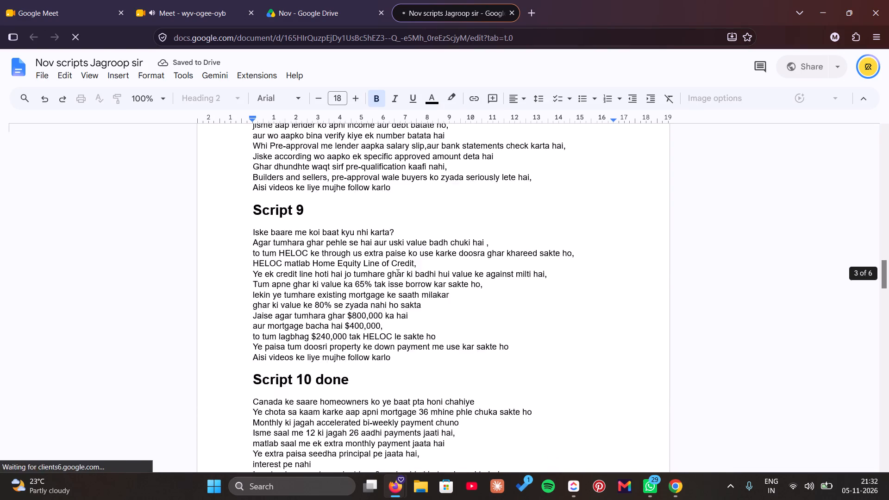
{"action": "scroll", "coordinate": [397, 273], "scroll_direction": "down", "scroll_amount": 20}
{"action": "scroll", "coordinate": [397, 273], "scroll_direction": "down", "scroll_amount": 20}
{"action": "scroll", "coordinate": [397, 273], "scroll_direction": "down", "scroll_amount": 20}
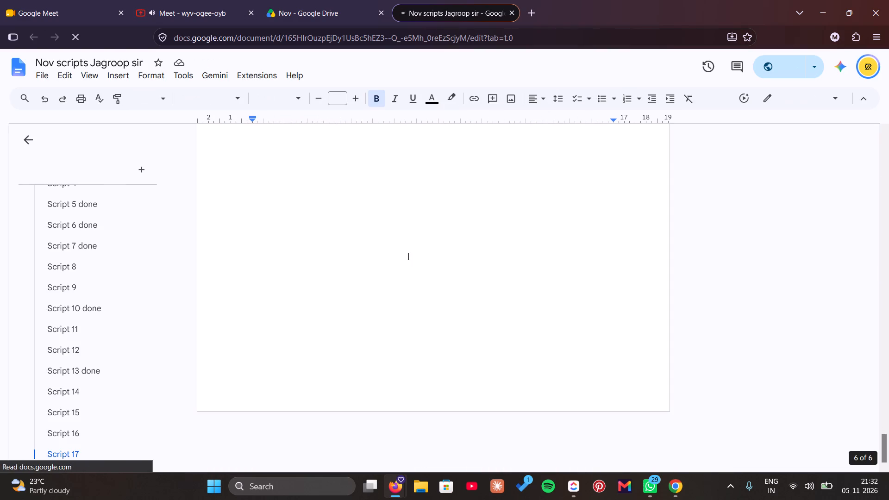
{"action": "scroll", "coordinate": [407, 256], "scroll_direction": "down", "scroll_amount": 3}
{"action": "scroll", "coordinate": [406, 256], "scroll_direction": "up", "scroll_amount": 10}
{"action": "scroll", "coordinate": [405, 255], "scroll_direction": "down", "scroll_amount": 4}
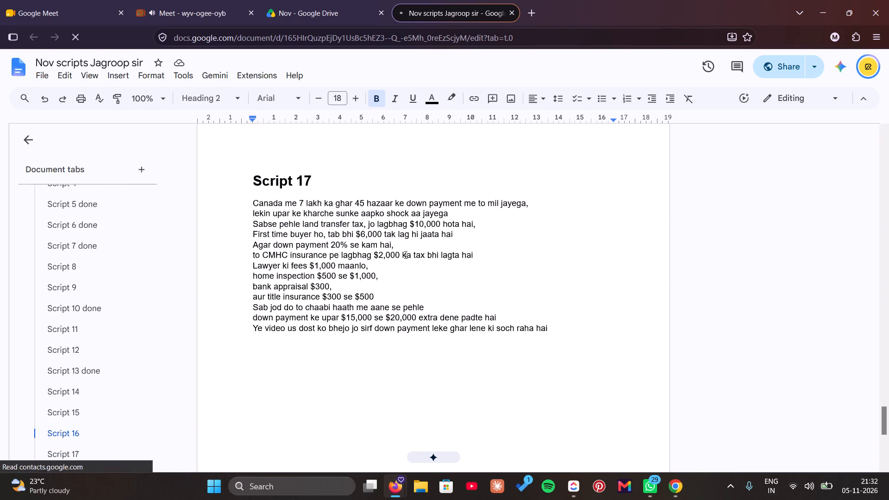
{"action": "scroll", "coordinate": [405, 255], "scroll_direction": "down", "scroll_amount": 2}
{"action": "scroll", "coordinate": [404, 254], "scroll_direction": "up", "scroll_amount": 2}
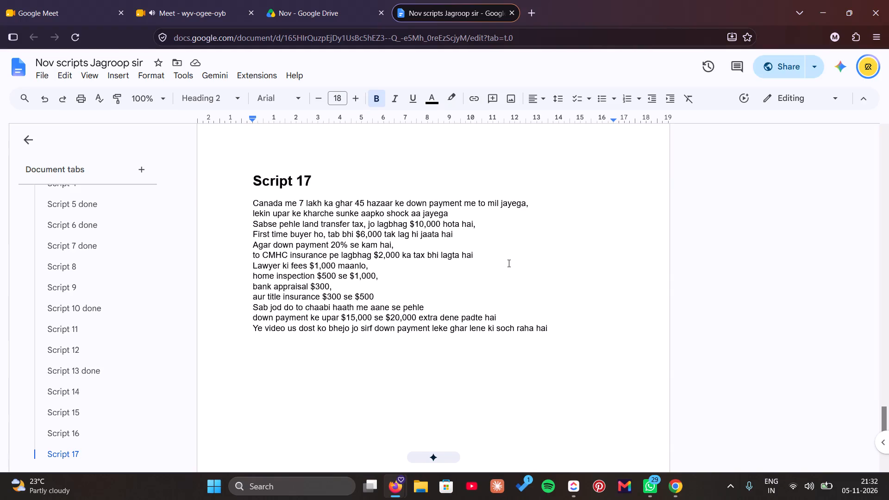
{"action": "scroll", "coordinate": [508, 263], "scroll_direction": "up", "scroll_amount": 2}
{"action": "scroll", "coordinate": [508, 263], "scroll_direction": "down", "scroll_amount": 4}
{"action": "scroll", "coordinate": [506, 260], "scroll_direction": "up", "scroll_amount": 20}
{"action": "scroll", "coordinate": [506, 260], "scroll_direction": "up", "scroll_amount": 11}
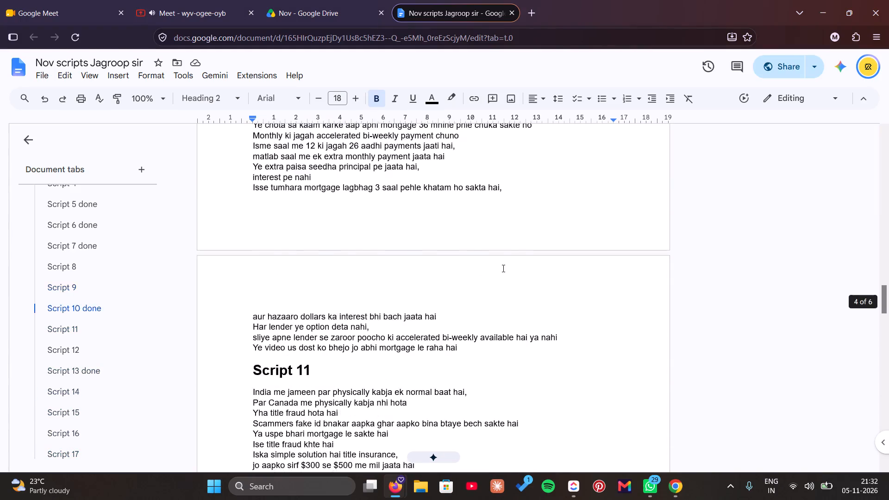
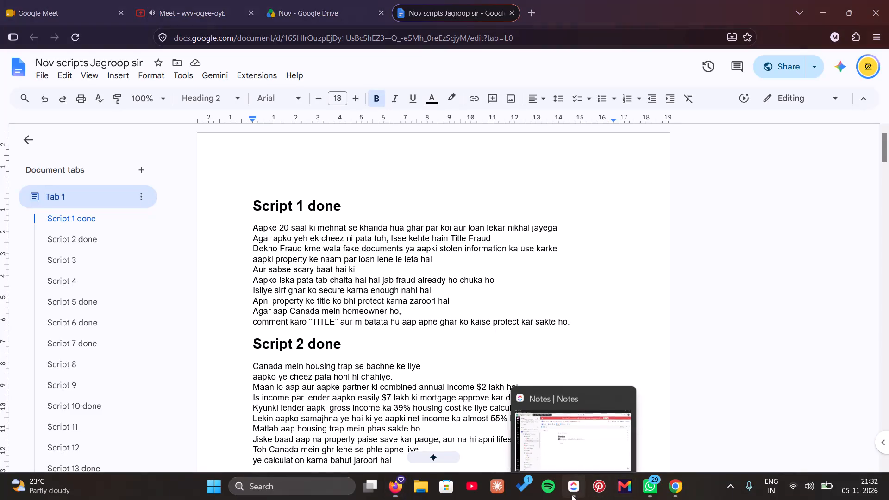
{"action": "left_click", "coordinate": [542, 431]}
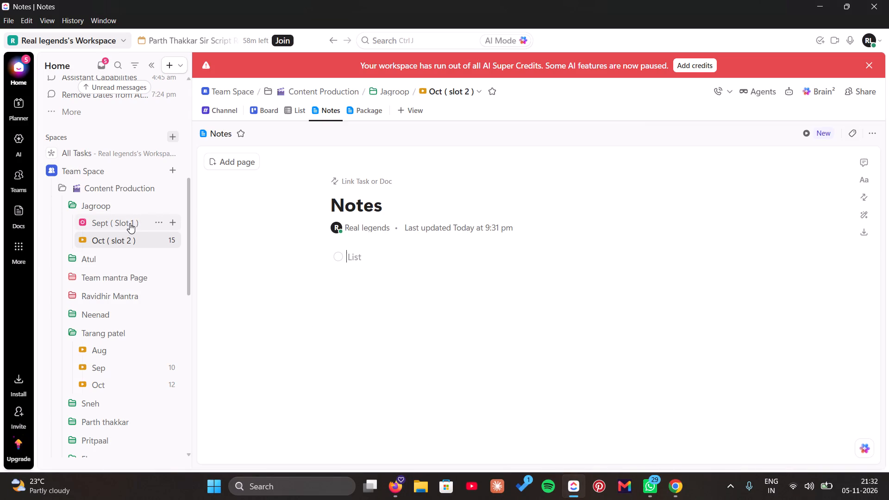
{"action": "left_click_drag", "start_coordinate": [557, 262], "coordinate": [501, 231]}
{"action": "left_click_drag", "start_coordinate": [501, 231], "coordinate": [617, 303]}
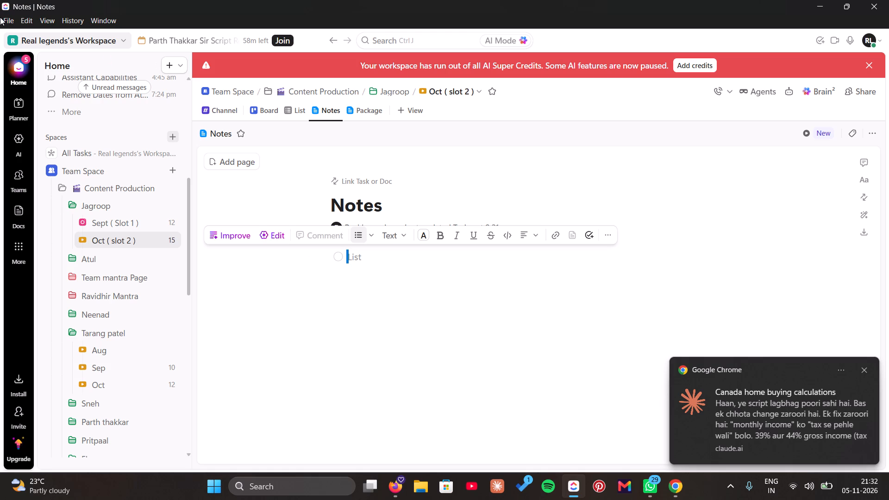
{"action": "left_click", "coordinate": [376, 250]}
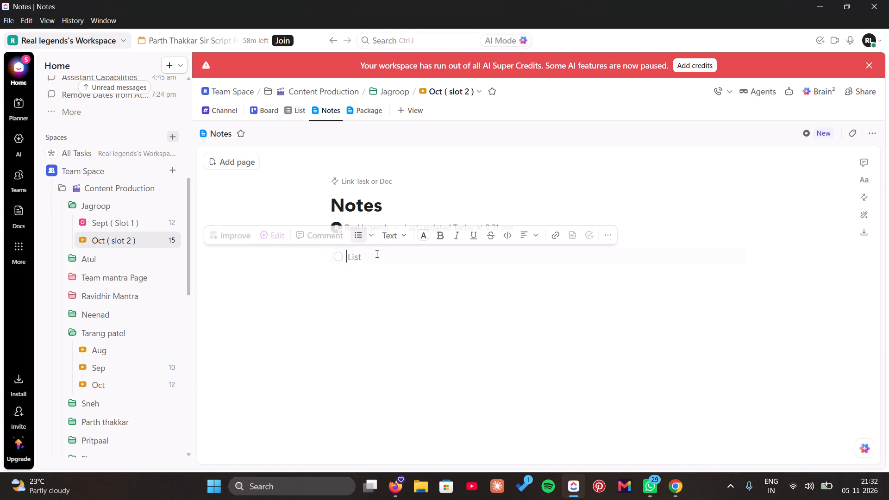
{"action": "left_click", "coordinate": [473, 249]}
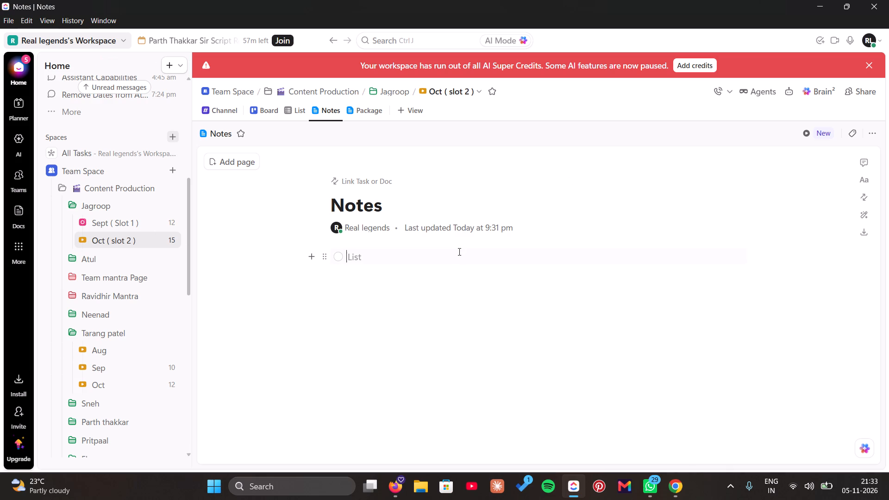
{"action": "type", "text": "have to take the shoot of date @jag"}
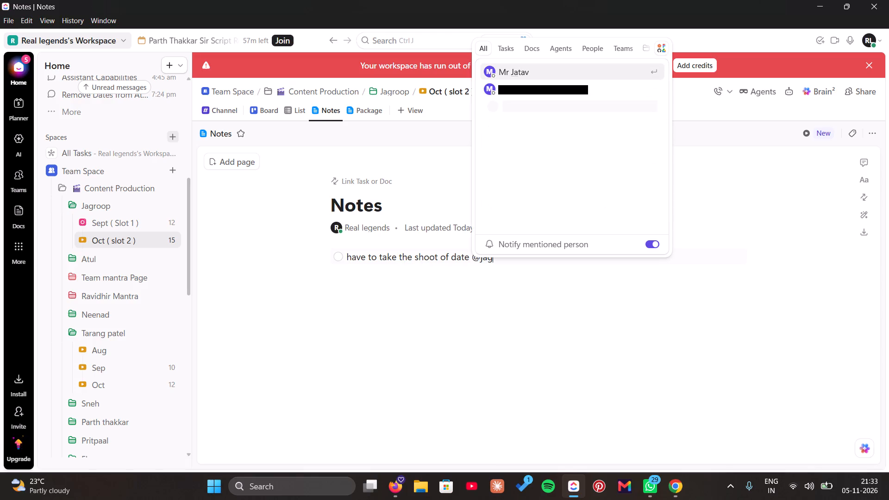
{"action": "key", "text": "BackSpace"}
{"action": "key", "text": "BackSpace"}
{"action": "key", "text": "BackSpace"}
{"action": "key", "text": "a"}
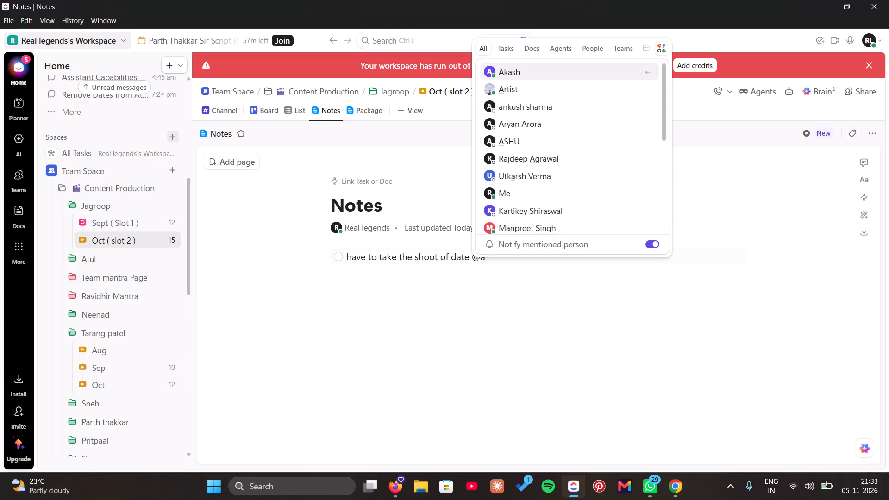
{"action": "type", "text": "rtist"}
{"action": "key", "text": "Return"}
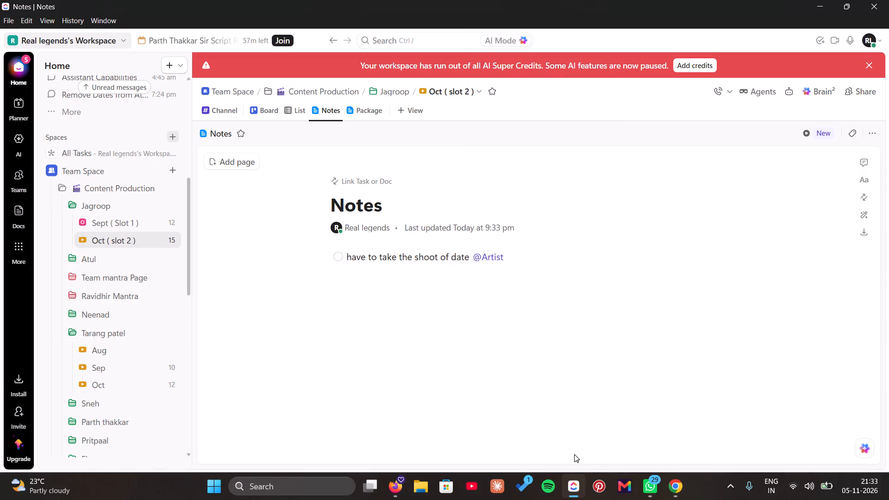
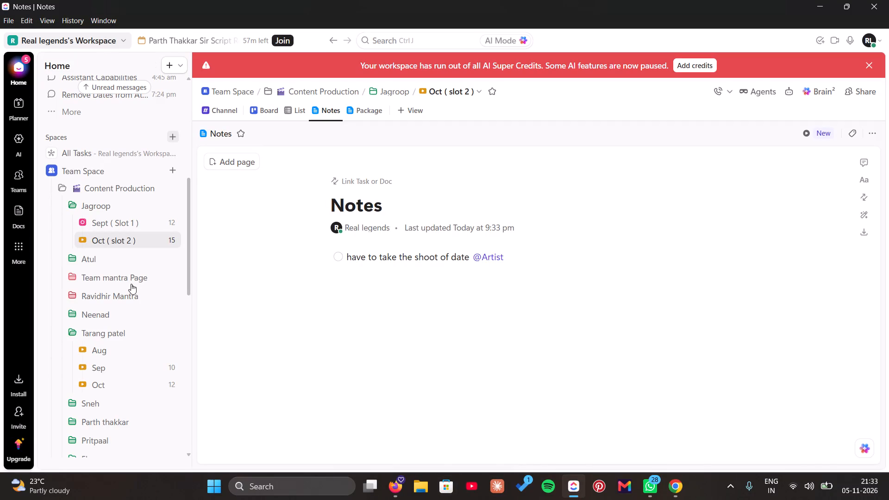
Open the Oct list in Atul's folder under Content Production.
{"action": "left_click", "coordinate": [77, 252]}
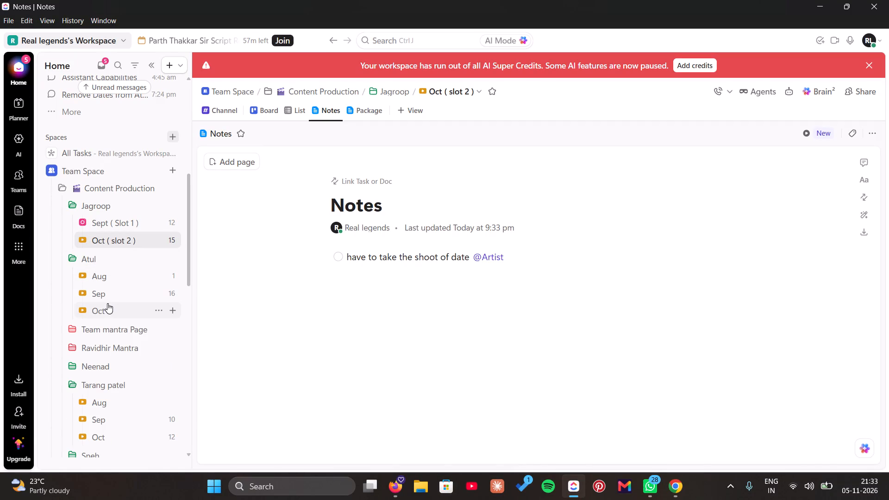
{"action": "scroll", "coordinate": [107, 303], "scroll_direction": "up", "scroll_amount": 1}
{"action": "scroll", "coordinate": [132, 317], "scroll_direction": "down", "scroll_amount": 1}
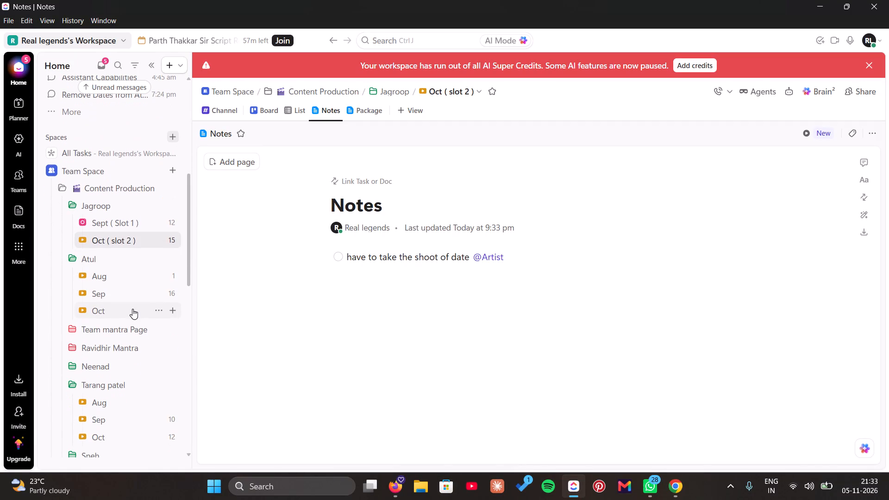
{"action": "left_click", "coordinate": [132, 308]}
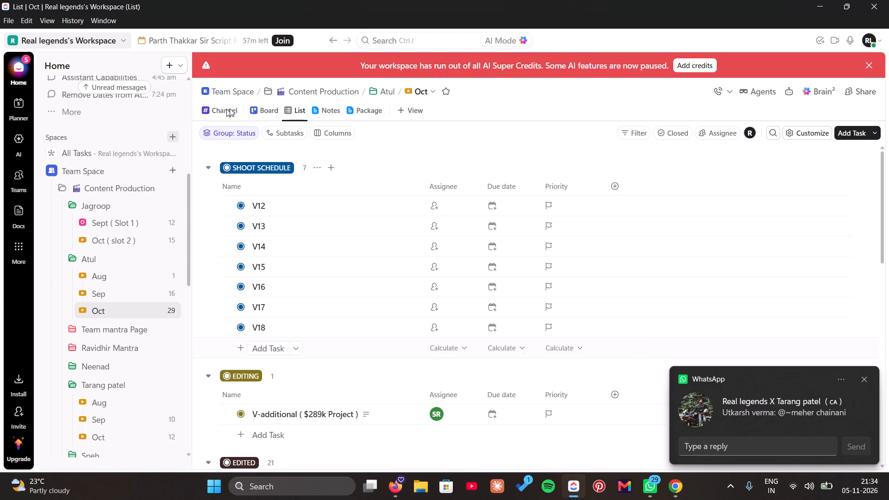
Examine Atul's Oct tasks by status on the board, going through the Edited and Editing columns.
{"action": "left_click", "coordinate": [262, 107]}
{"action": "left_click", "coordinate": [864, 378]}
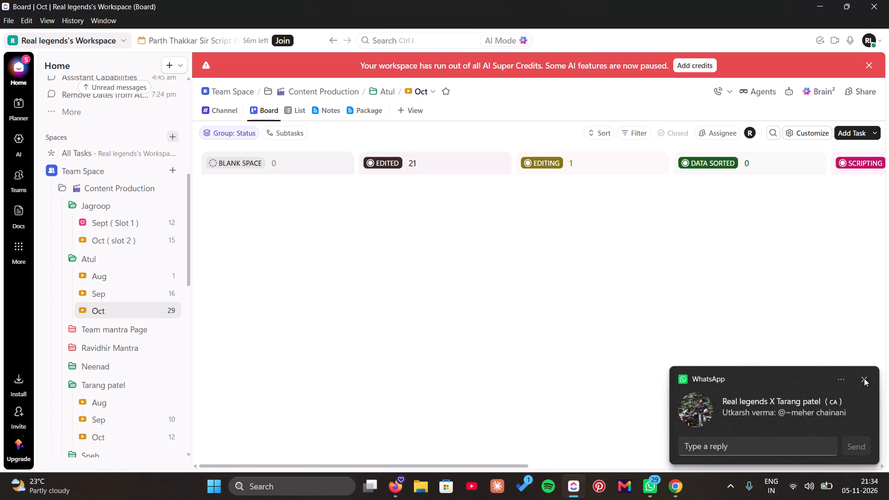
{"action": "left_click_drag", "start_coordinate": [597, 354], "coordinate": [569, 362]}
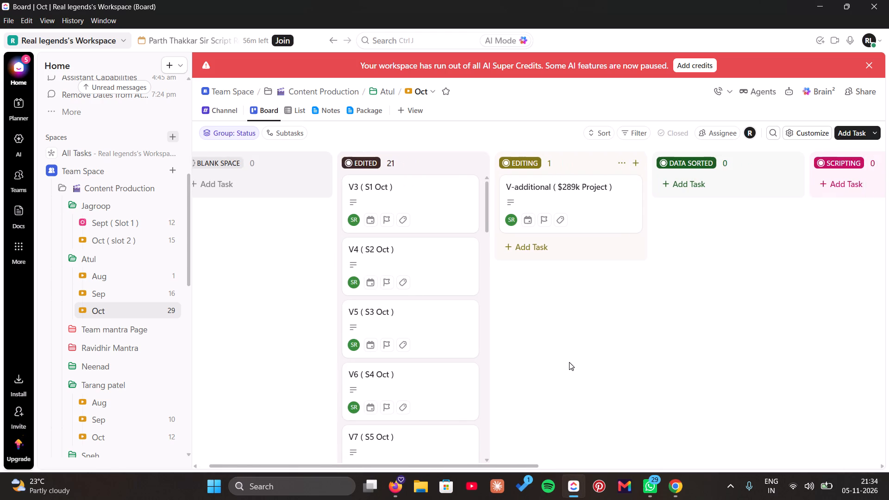
{"action": "left_click_drag", "start_coordinate": [569, 362], "coordinate": [567, 363]}
{"action": "scroll", "coordinate": [391, 345], "scroll_direction": "down", "scroll_amount": 20}
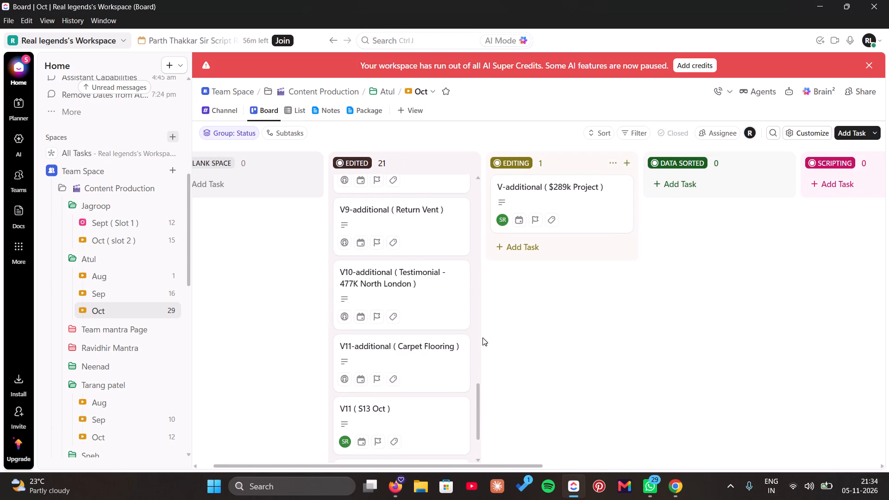
{"action": "scroll", "coordinate": [470, 333], "scroll_direction": "down", "scroll_amount": 10}
{"action": "left_click_drag", "start_coordinate": [609, 368], "coordinate": [590, 382]}
{"action": "scroll", "coordinate": [412, 344], "scroll_direction": "up", "scroll_amount": 3}
{"action": "scroll", "coordinate": [412, 344], "scroll_direction": "down", "scroll_amount": 1}
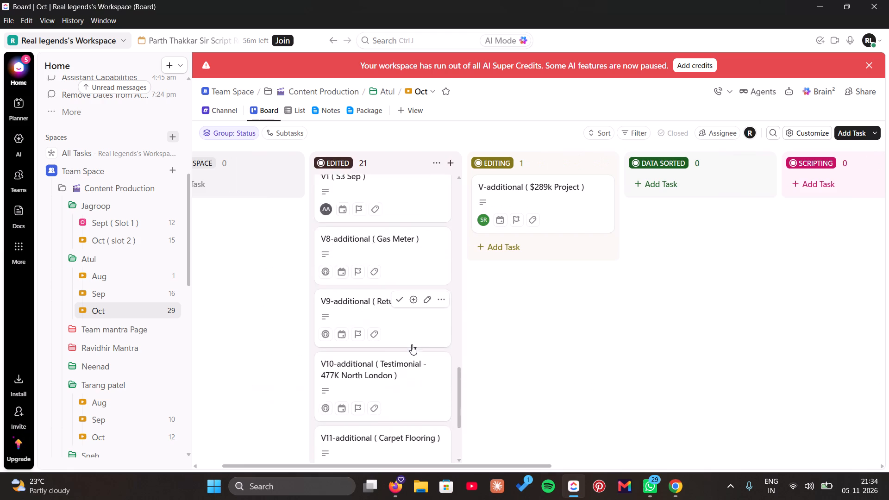
{"action": "scroll", "coordinate": [412, 344], "scroll_direction": "down", "scroll_amount": 1}
{"action": "left_click_drag", "start_coordinate": [659, 326], "coordinate": [521, 326]}
On the Notes page of Atul's Oct list, select the whole first checklist item, "Send his remaining videos", including its mention.
{"action": "left_click", "coordinate": [324, 104]}
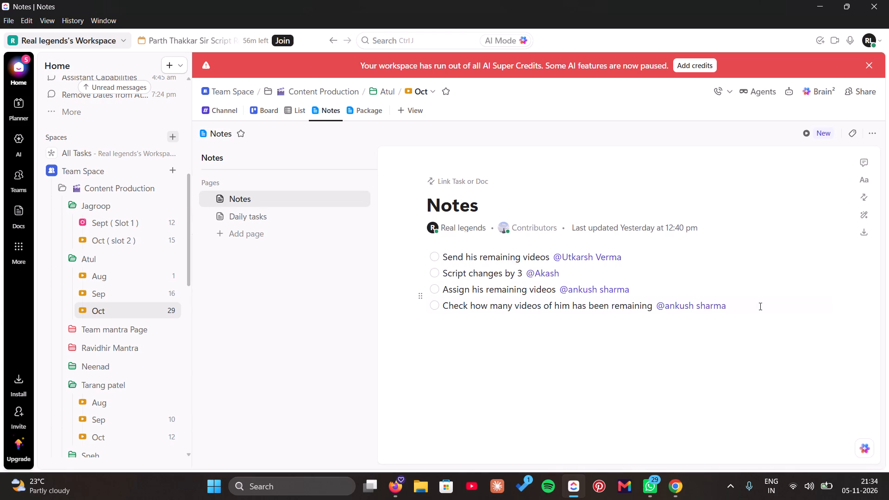
{"action": "left_click", "coordinate": [761, 308]}
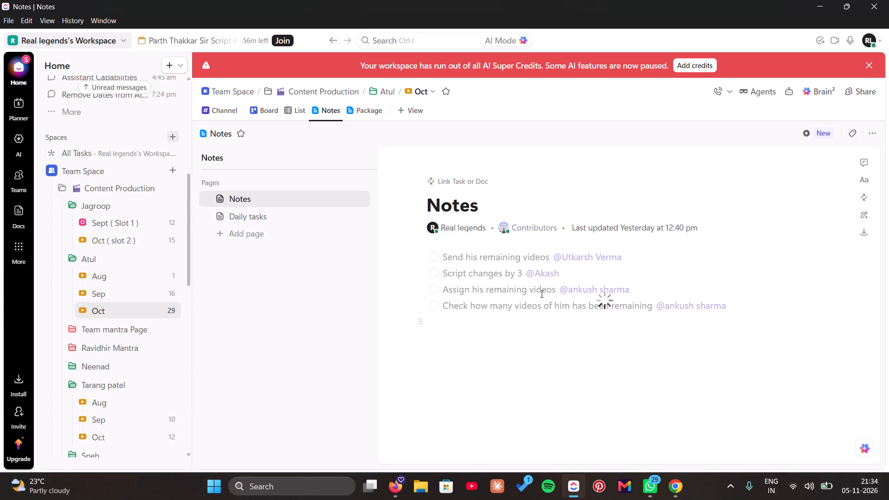
{"action": "left_click_drag", "start_coordinate": [641, 257], "coordinate": [569, 257]}
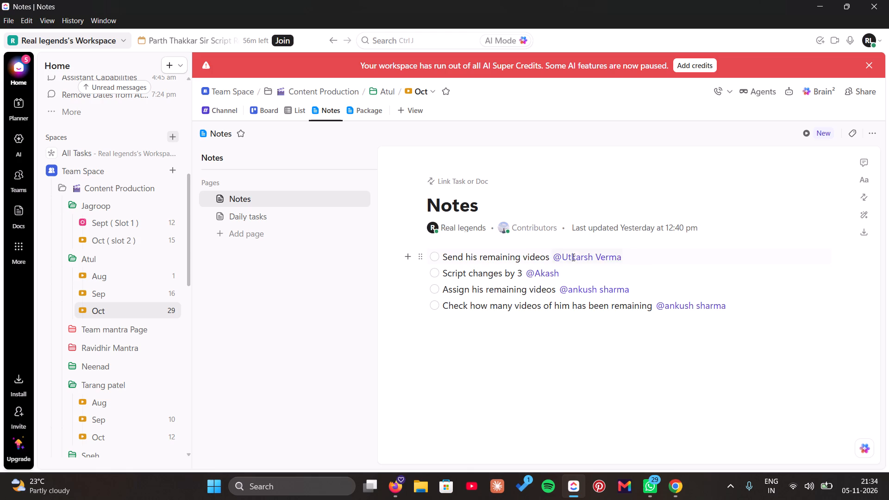
{"action": "left_click_drag", "start_coordinate": [569, 257], "coordinate": [437, 262]}
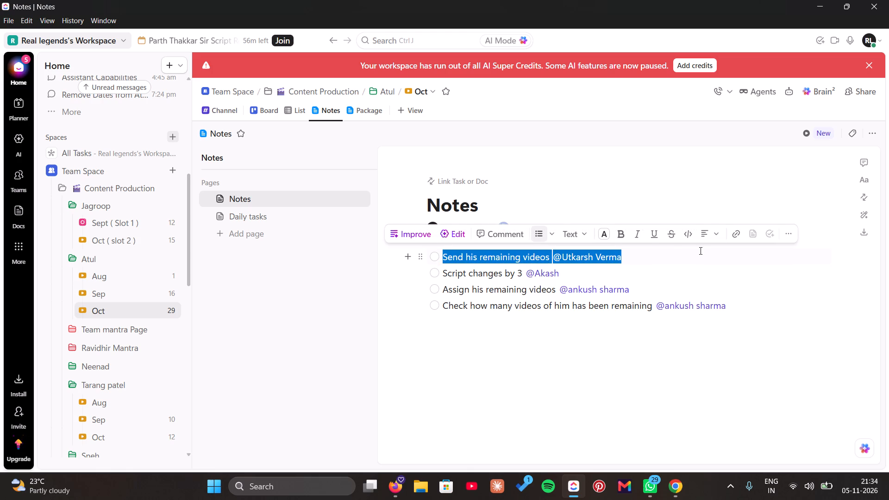
Append "V2 ( S6 )" after the mention at the end of the first checklist item, "Send his remaining videos".
{"action": "left_click", "coordinate": [662, 257]}
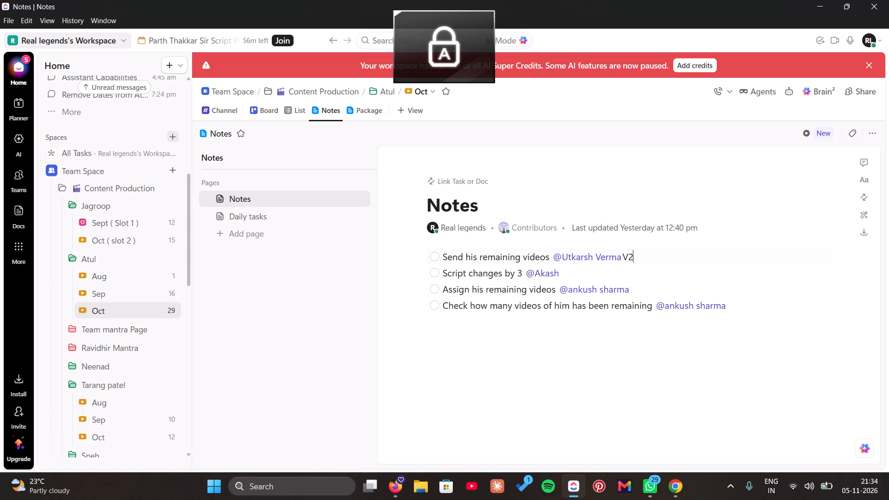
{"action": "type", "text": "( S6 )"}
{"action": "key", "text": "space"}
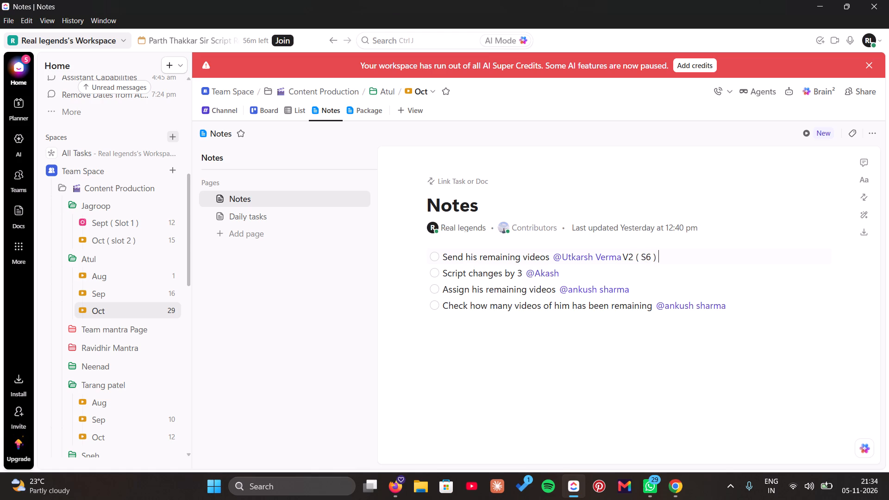
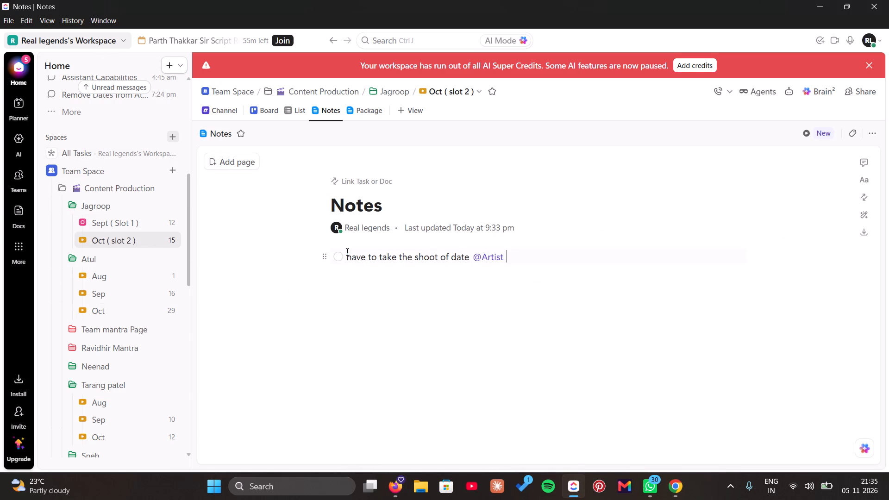
Highlight the shoot-date checklist item in Jagroop's Oct ( slot 2 ) notes and return to the Notes page of Atul's Oct list.
{"action": "left_click_drag", "start_coordinate": [346, 252], "coordinate": [537, 252]}
{"action": "left_click", "coordinate": [130, 309]}
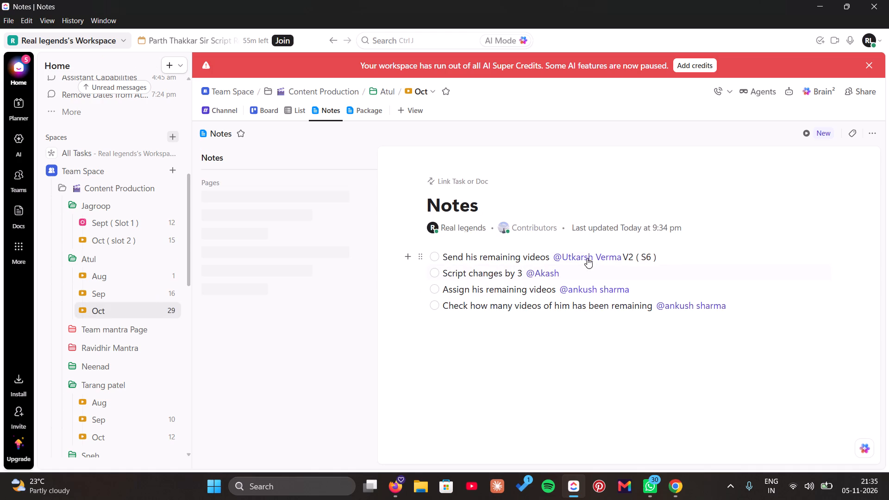
Check off the "Script changes by 3" item in the Oct notes checklist and delete its whole line, including the mention.
{"action": "left_click", "coordinate": [667, 251]}
{"action": "left_click", "coordinate": [665, 259]}
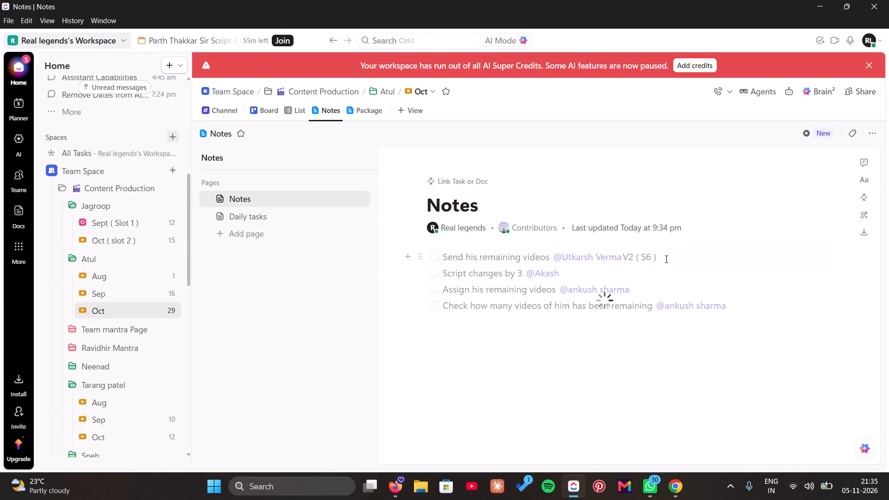
{"action": "left_click", "coordinate": [433, 275]}
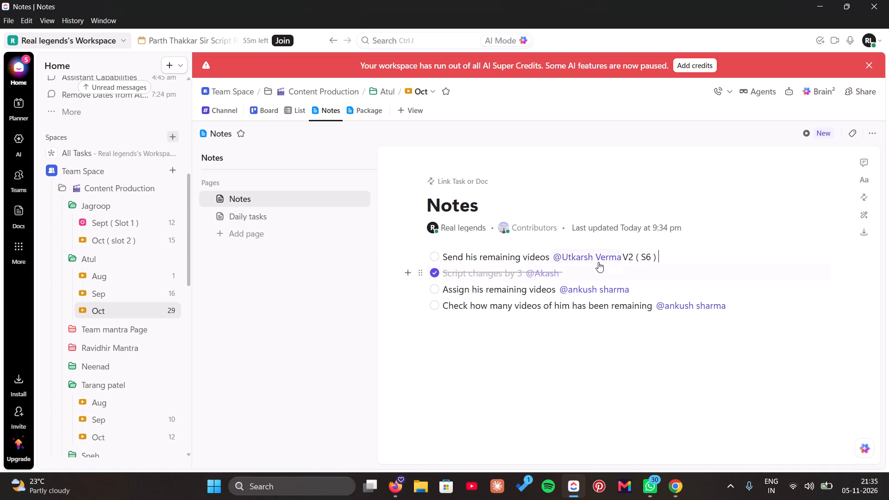
{"action": "left_click_drag", "start_coordinate": [563, 275], "coordinate": [438, 271]}
{"action": "key", "text": "BackSpace"}
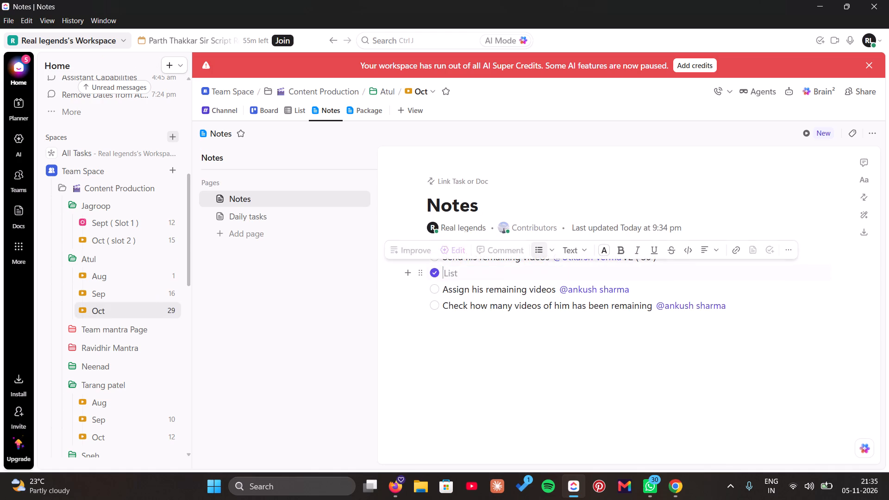
{"action": "key", "text": "BackSpace"}
{"action": "key", "text": "BackSpace"}
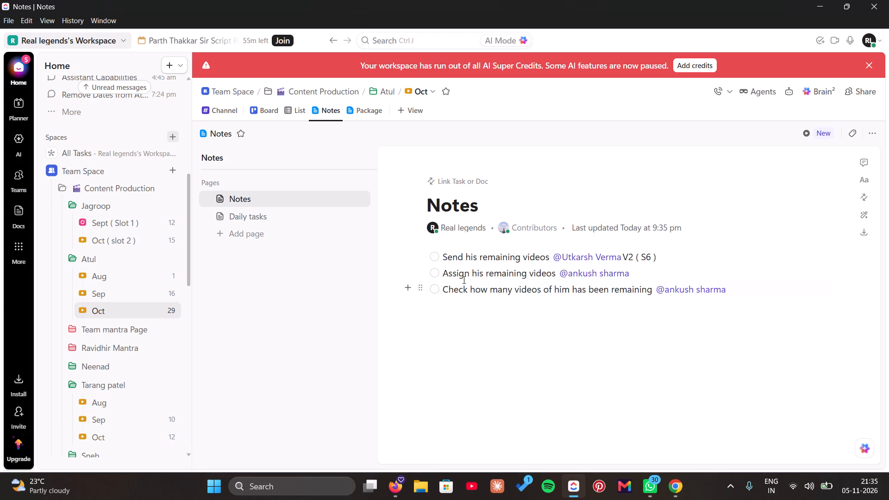
Select the whole last checklist item, "Check how many videos of him has been remaining", including its mention.
{"action": "left_click", "coordinate": [659, 276]}
{"action": "left_click_drag", "start_coordinate": [737, 290], "coordinate": [590, 320]}
{"action": "left_click_drag", "start_coordinate": [590, 320], "coordinate": [438, 282]}
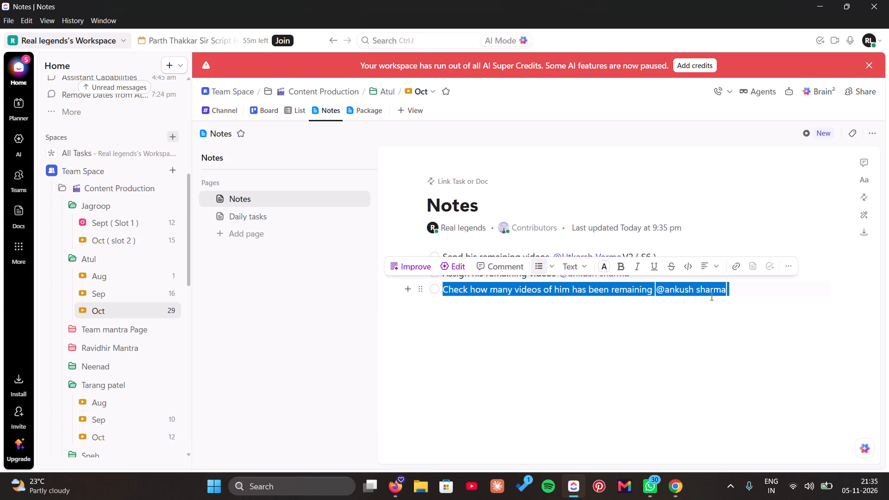
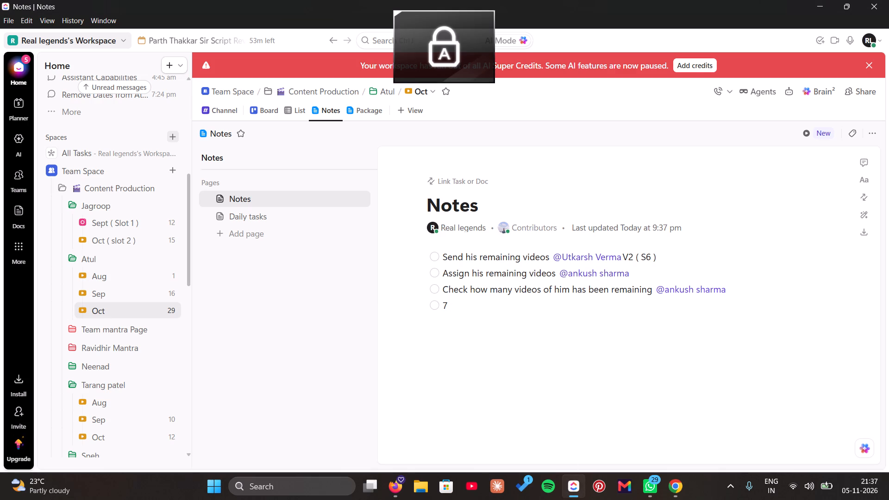
Write the new last checklist item as "7 Scripts has been shot - 5 nov, 1 more needed to complete oct slot".
{"action": "type", "text": "cripts has been shot"}
{"action": "key", "text": "space"}
{"action": "type", "text": "-"}
{"action": "key", "text": "space"}
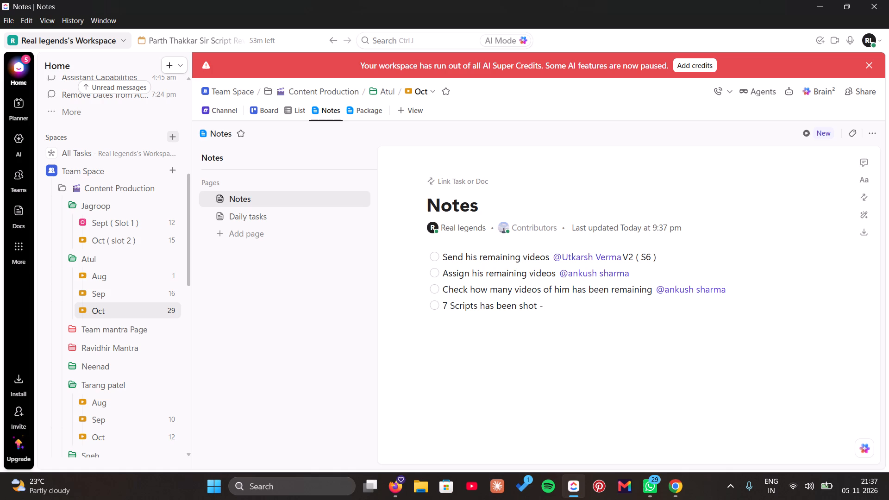
{"action": "type", "text": "5 nov"}
{"action": "key", "text": "space"}
{"action": "key", "text": "BackSpace"}
{"action": "type", "text": ","}
{"action": "key", "text": "space"}
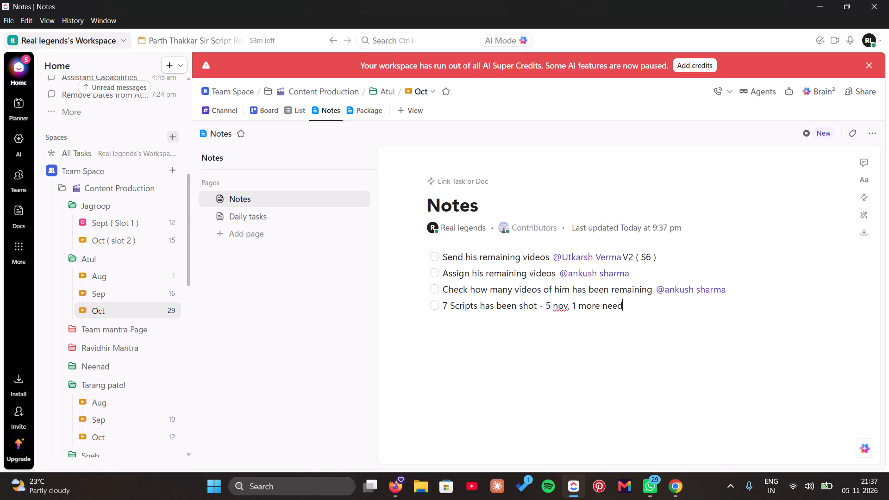
{"action": "key", "text": "BackSpace"}
{"action": "key", "text": "bracketleft"}
{"action": "key", "text": "BackSpace"}
{"action": "type", "text": "plete oct"}
{"action": "key", "text": "space"}
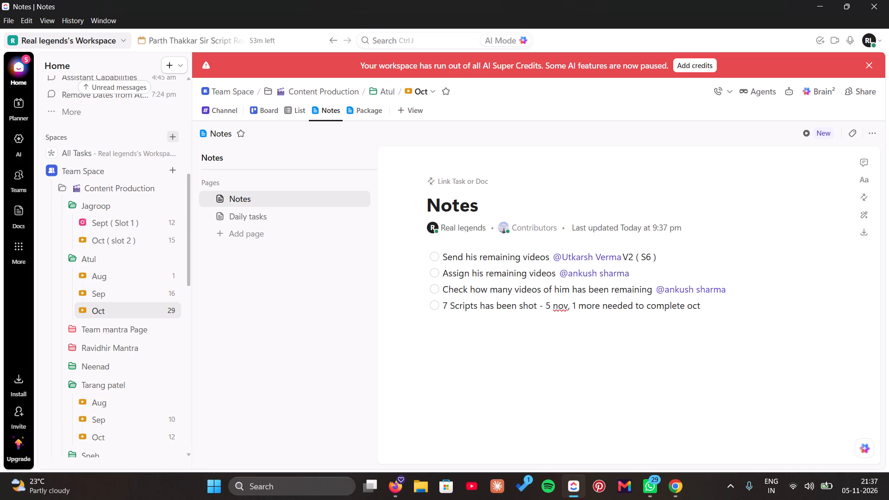
{"action": "type", "text": "slot"}
{"action": "key", "text": "space"}
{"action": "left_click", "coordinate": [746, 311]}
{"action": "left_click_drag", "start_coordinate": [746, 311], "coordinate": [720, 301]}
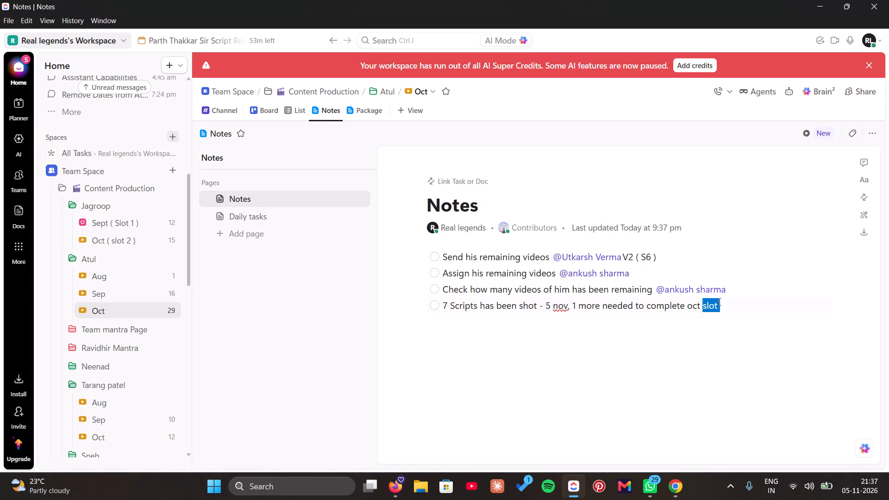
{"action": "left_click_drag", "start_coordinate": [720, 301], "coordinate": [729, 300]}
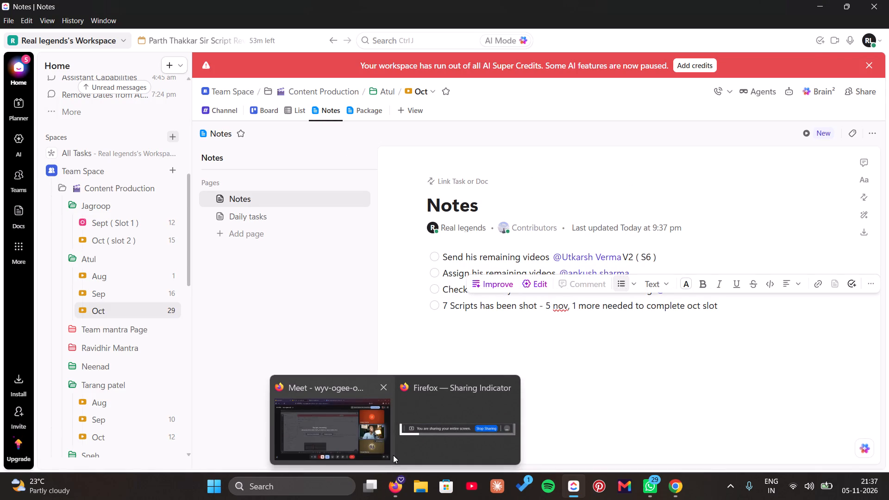
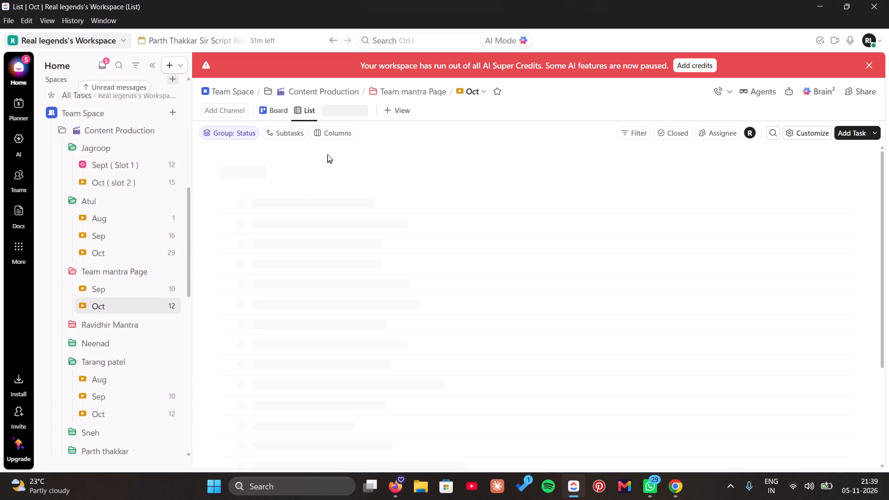
Clear the Notes checklist of Team mantra Page's Oct list by completing and deleting the item "Sort their data and manage stuff".
{"action": "left_click", "coordinate": [331, 113]}
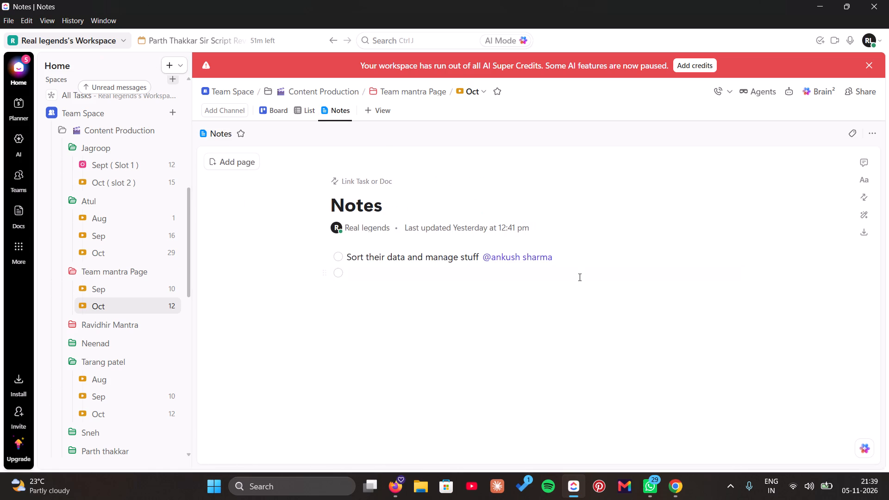
{"action": "left_click", "coordinate": [570, 279]}
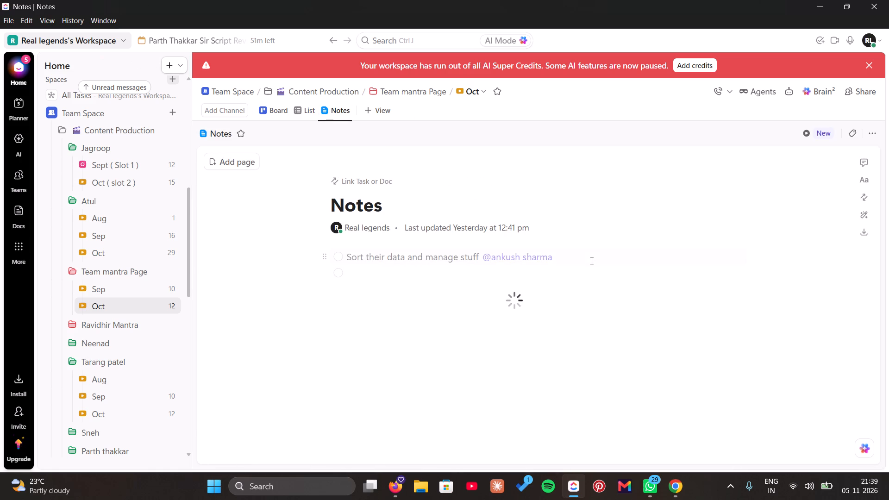
{"action": "left_click", "coordinate": [338, 257]}
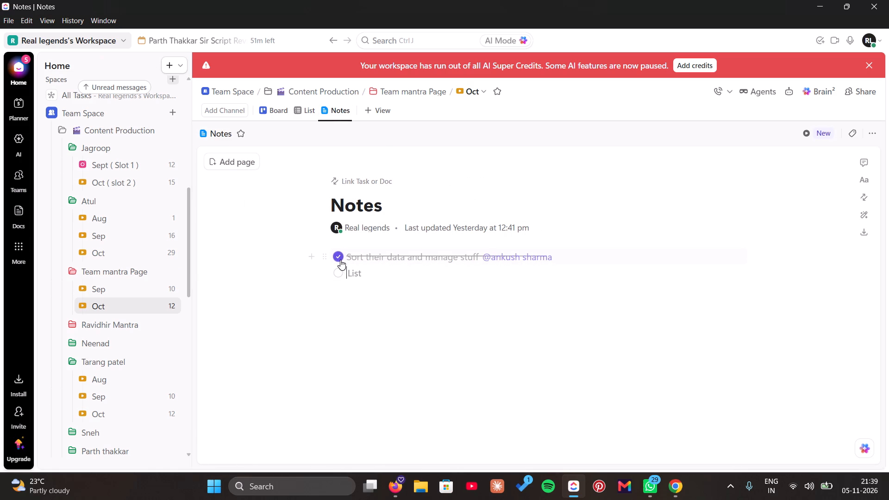
{"action": "left_click_drag", "start_coordinate": [560, 261], "coordinate": [343, 257]}
{"action": "key", "text": "BackSpace"}
{"action": "key", "text": "BackSpace"}
{"action": "key", "text": "BackSpace"}
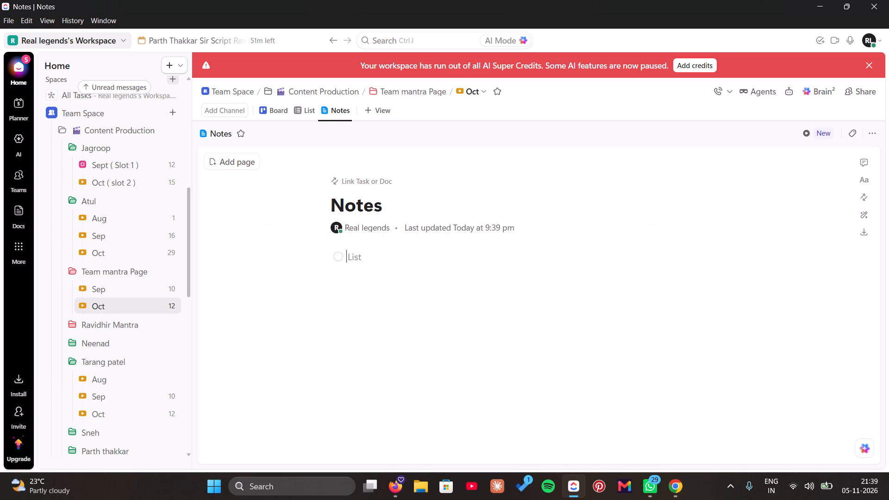
{"action": "key", "text": "ctrl+shift+8"}
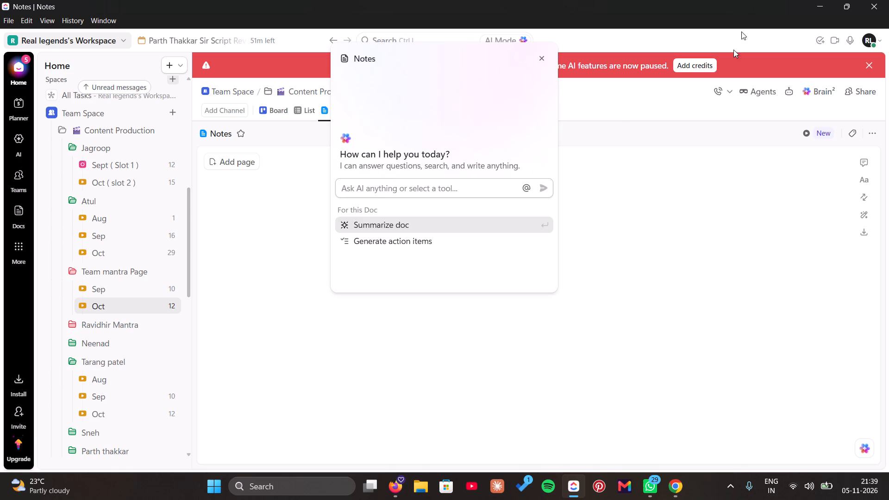
{"action": "left_click", "coordinate": [540, 64]}
Add a new last checklist item "Ideation has to be done asap" to the Notes of Atul's Oct list.
{"action": "left_click", "coordinate": [109, 257]}
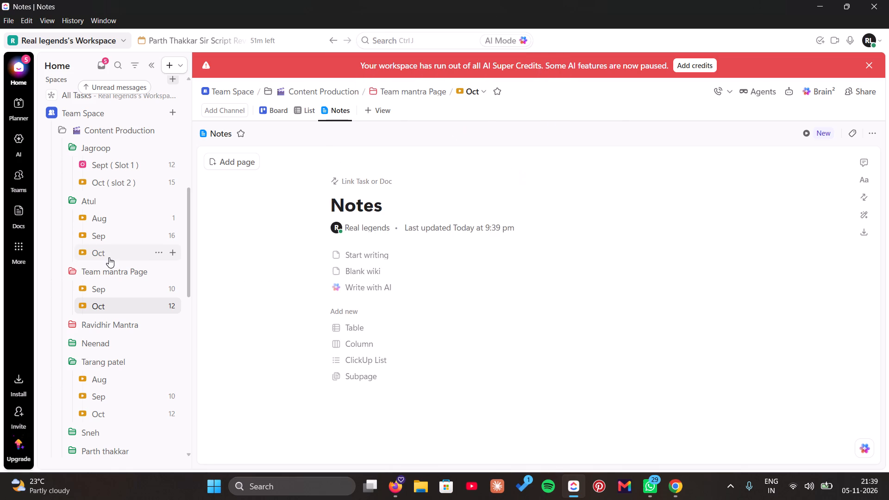
{"action": "left_click", "coordinate": [669, 305]}
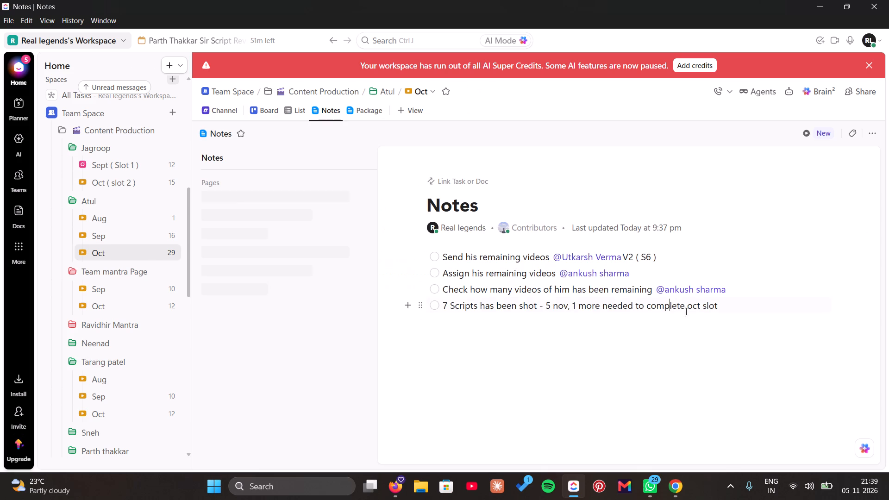
{"action": "left_click", "coordinate": [735, 312]}
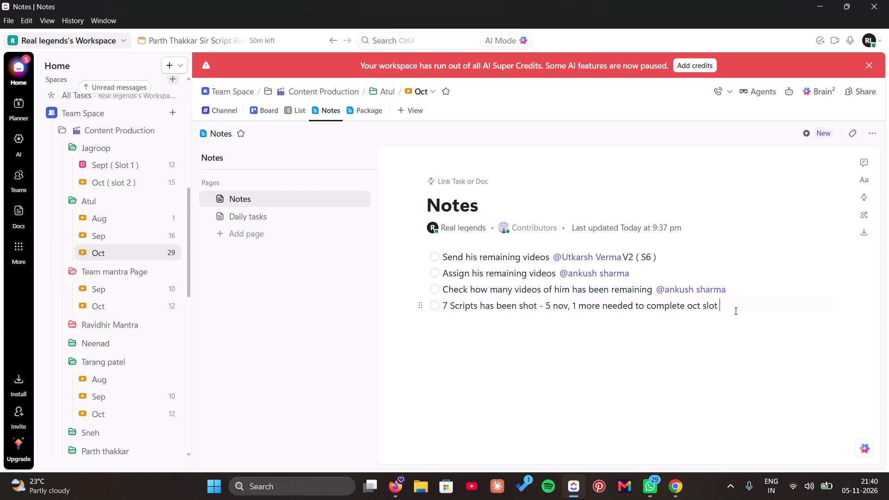
{"action": "key", "text": "BackSpace"}
{"action": "key", "text": "BackSpace"}
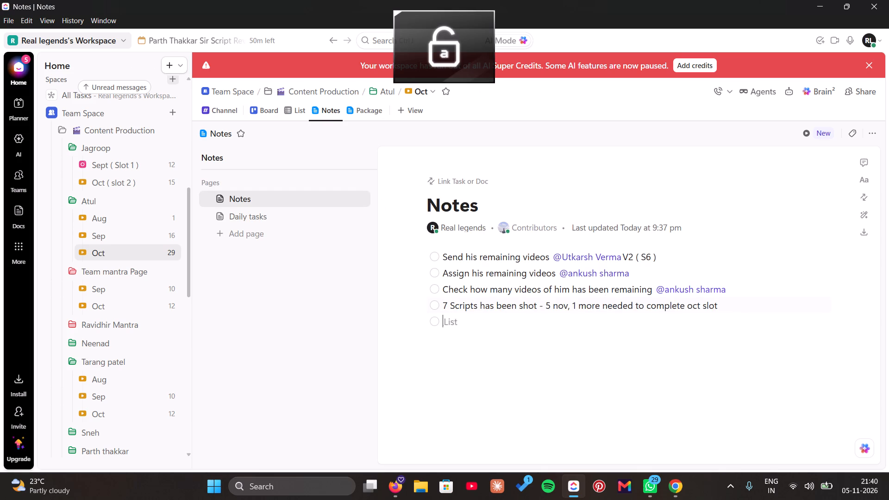
{"action": "type", "text": "deation has to be done"}
{"action": "key", "text": "space"}
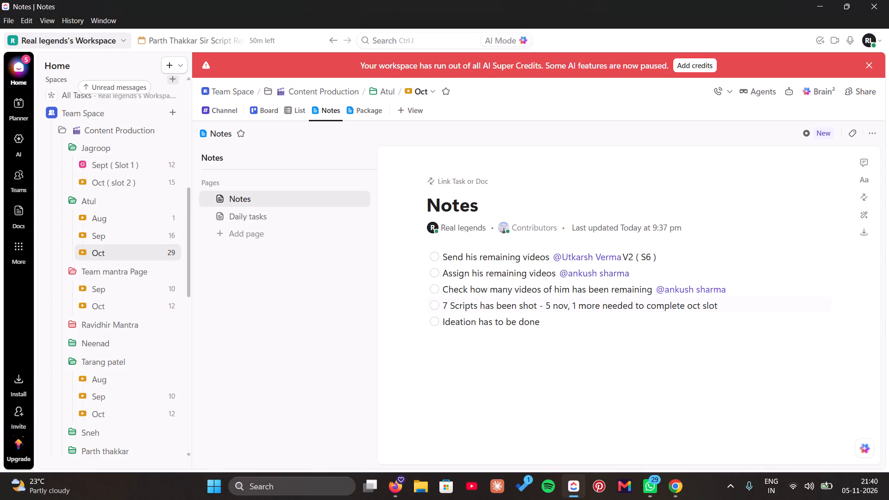
{"action": "type", "text": "asap @atu"}
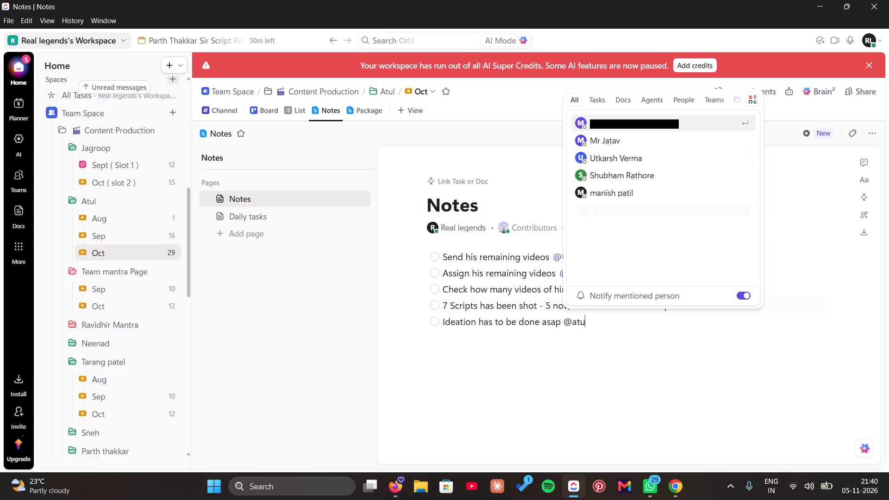
Mention Artist at the end of the "Ideation has to be done asap" item.
{"action": "key", "text": "BackSpace"}
{"action": "key", "text": "BackSpace"}
{"action": "key", "text": "BackSpace"}
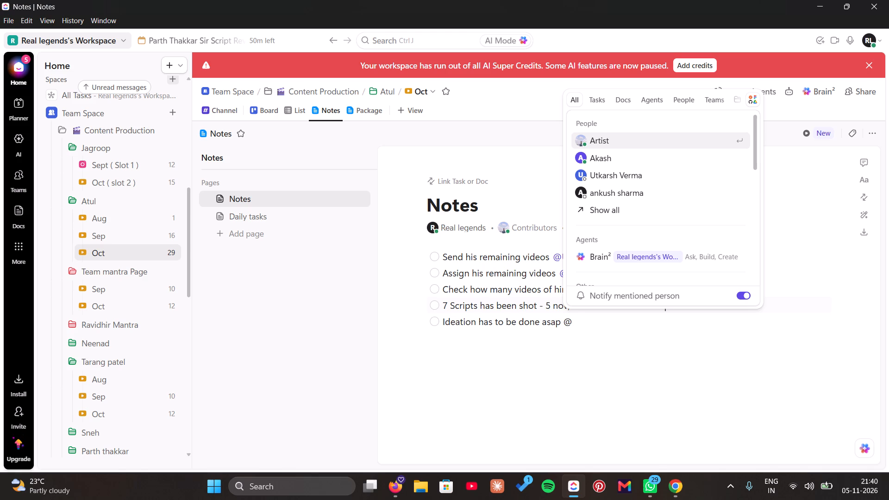
{"action": "type", "text": "ar"}
{"action": "key", "text": "BackSpace"}
{"action": "key", "text": "BackSpace"}
{"action": "key", "text": "BackSpace"}
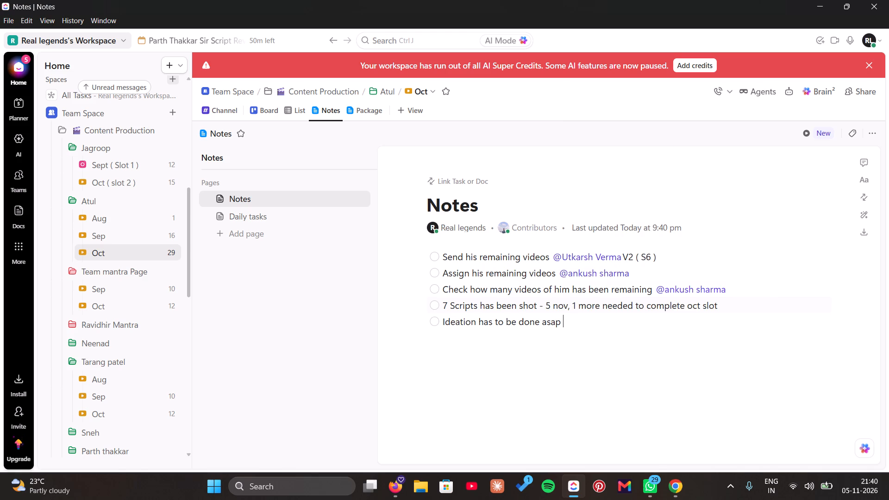
{"action": "key", "text": "shift+at"}
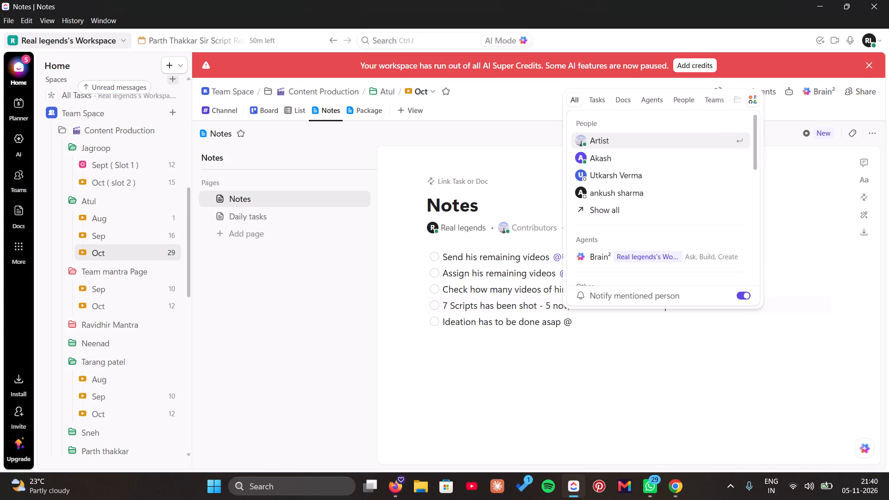
{"action": "type", "text": "artist"}
{"action": "key", "text": "BackSpace"}
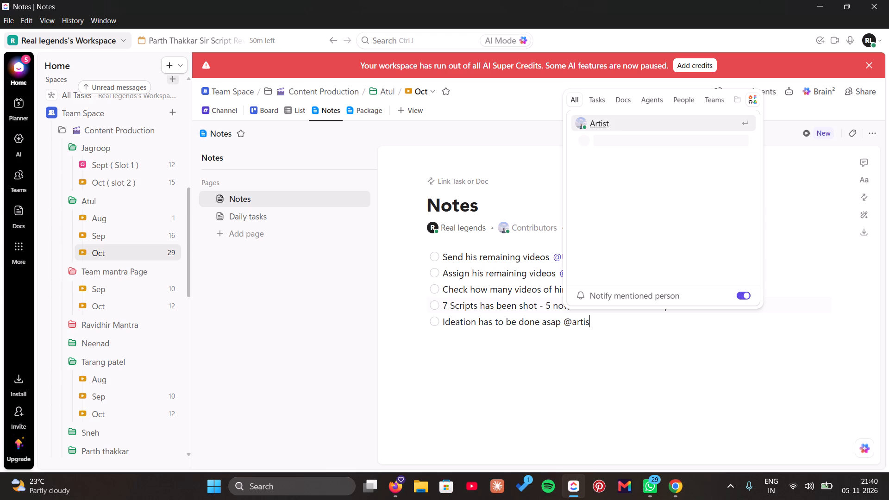
{"action": "key", "text": "BackSpace"}
{"action": "key", "text": "BackSpace"}
{"action": "key", "text": "BackSpace"}
{"action": "key", "text": "BackSpace"}
{"action": "key", "text": "BackSpace"}
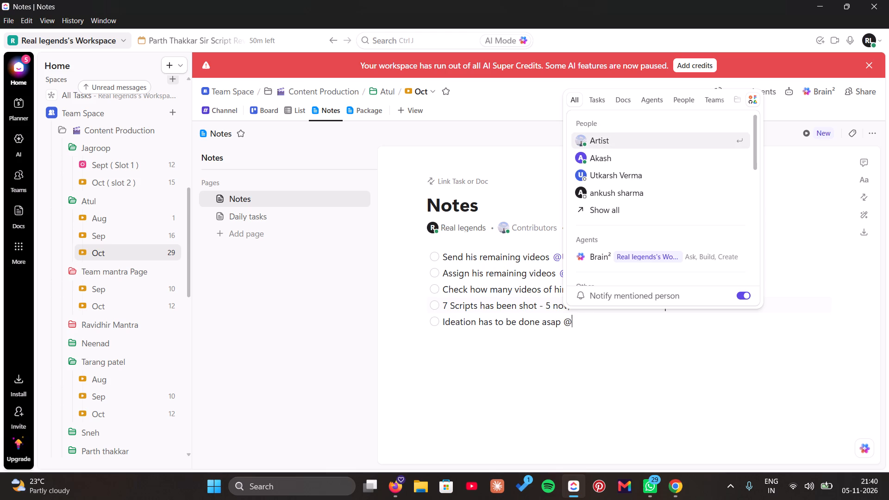
{"action": "type", "text": "artist"}
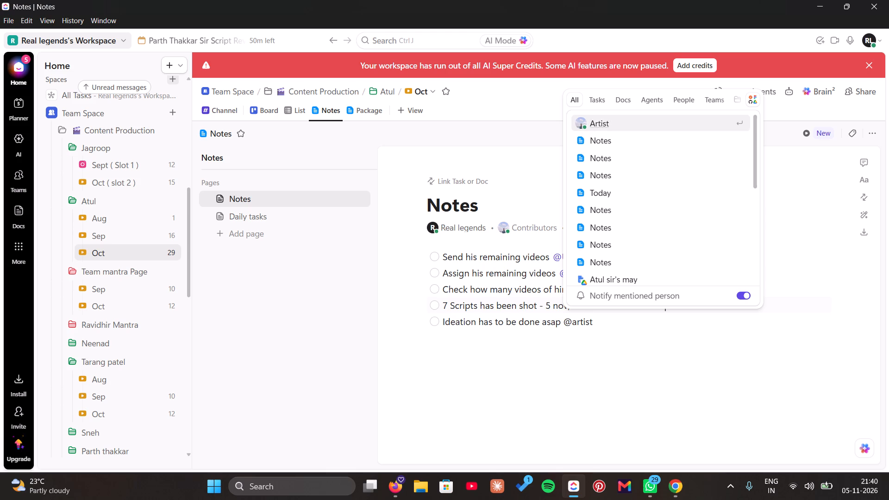
{"action": "key", "text": "Return"}
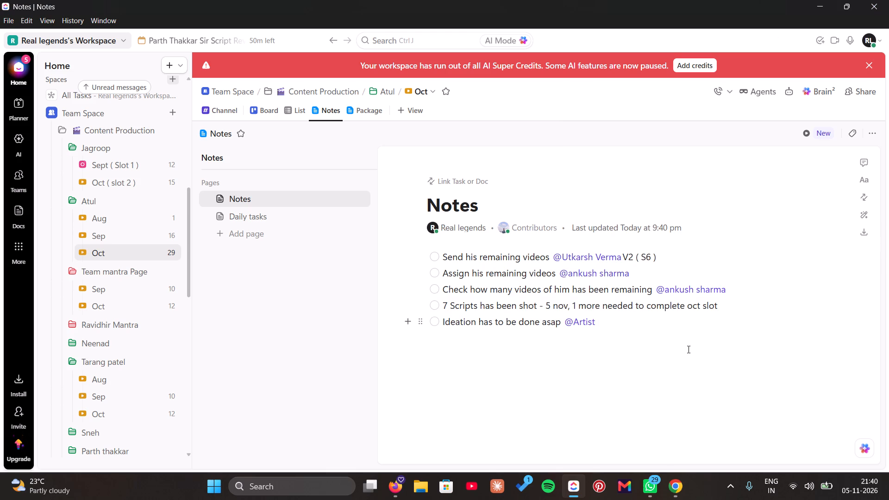
Mention Akash after Artist in the ideation checklist item.
{"action": "type", "text": "@jitesh"}
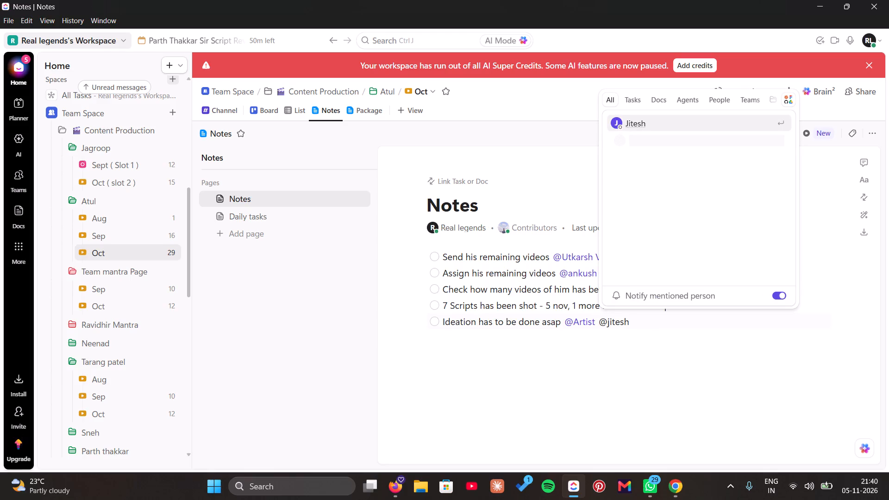
{"action": "key", "text": "BackSpace"}
{"action": "key", "text": "BackSpace"}
{"action": "key", "text": "BackSpace"}
{"action": "key", "text": "BackSpace"}
{"action": "key", "text": "BackSpace"}
{"action": "key", "text": "BackSpace"}
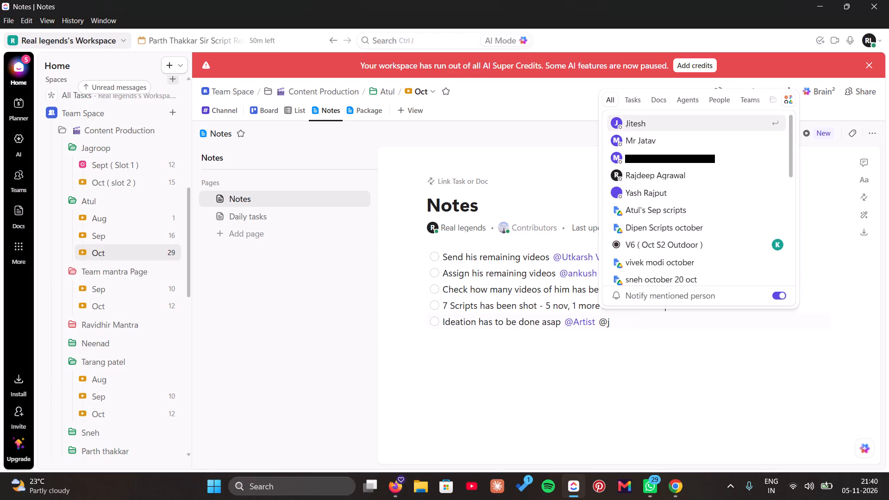
{"action": "type", "text": "akash"}
{"action": "key", "text": "Return"}
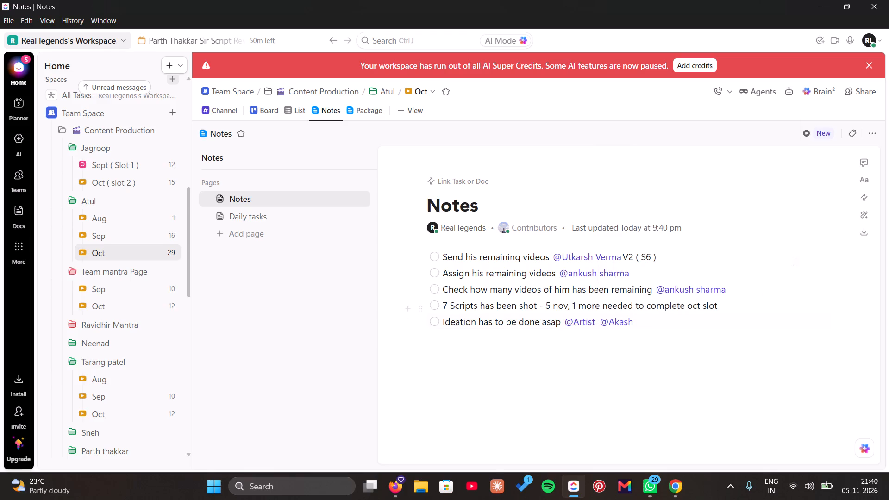
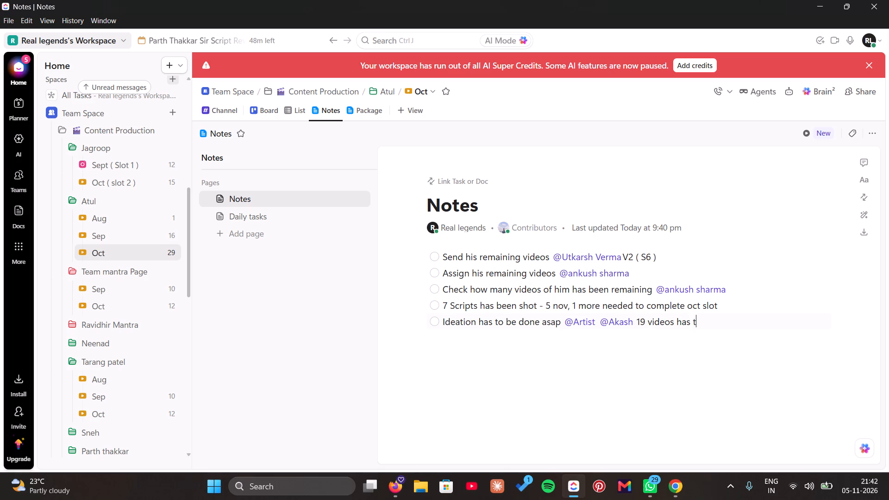
Complete the note after the Akash mention in the ideation item so it reads "19 videos has to be offered".
{"action": "key", "text": "space"}
{"action": "type", "text": "be offered"}
{"action": "key", "text": "Return"}
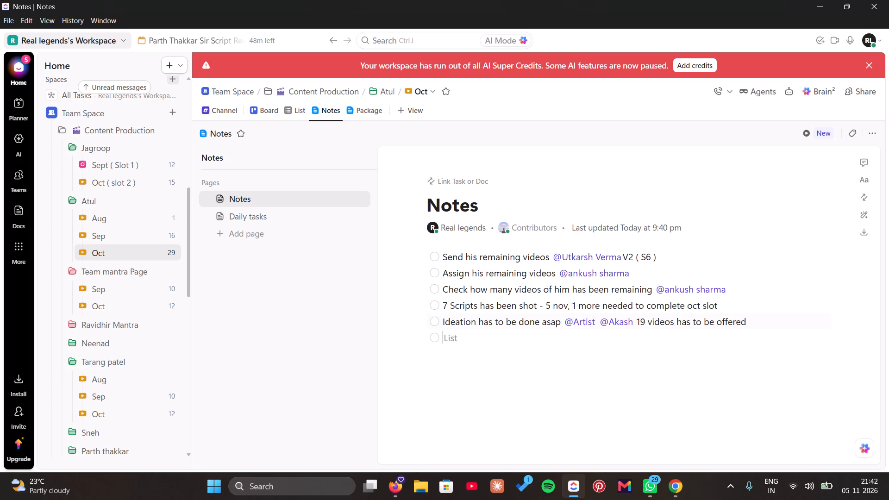
{"action": "scroll", "coordinate": [560, 499], "scroll_direction": "up", "scroll_amount": 3}
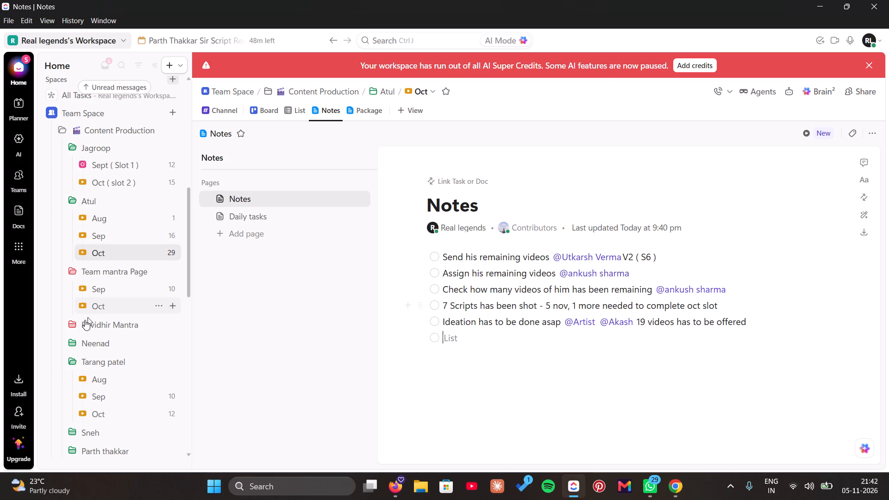
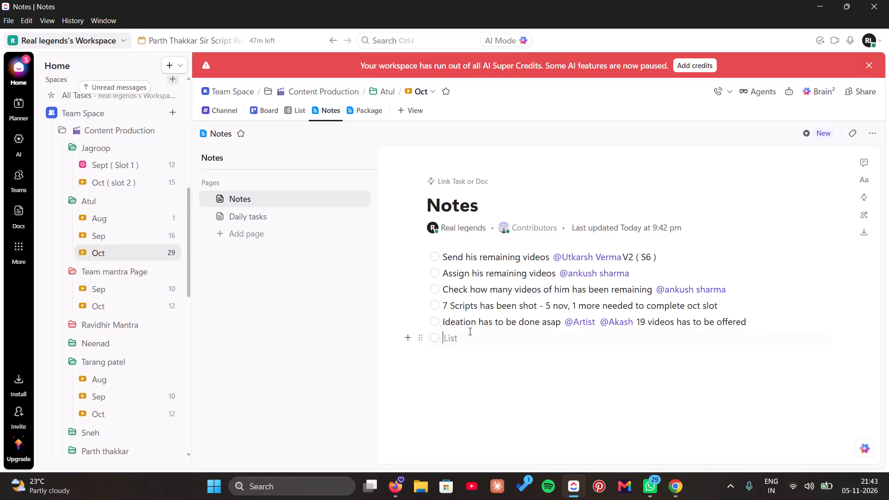
Remove the empty checklist item below the ideation entry in Atul's Oct notes.
{"action": "key", "text": "BackSpace"}
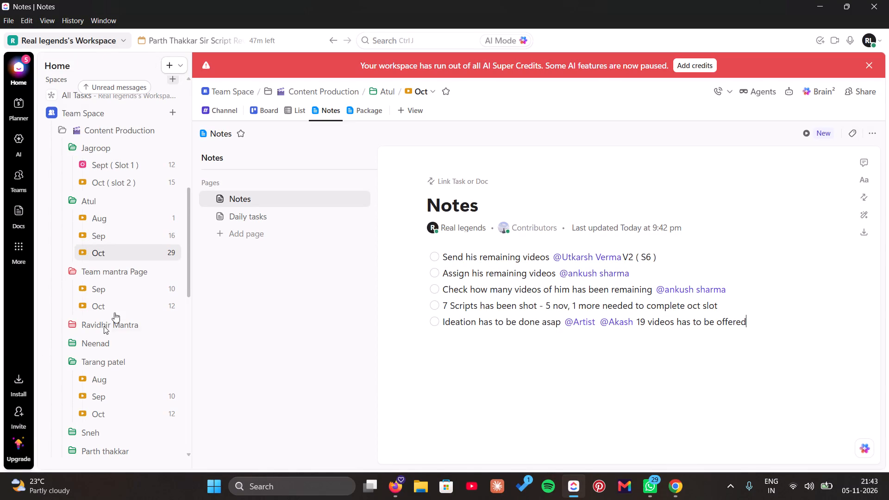
Open the Oct list's Notes under Team mantra Page and start writing on the blank page.
{"action": "left_click", "coordinate": [117, 302]}
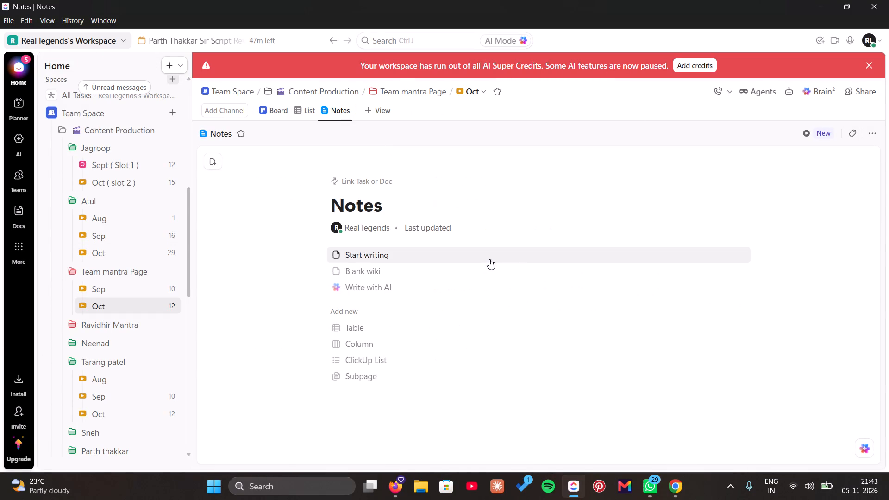
{"action": "left_click", "coordinate": [483, 243]}
{"action": "left_click", "coordinate": [482, 250]}
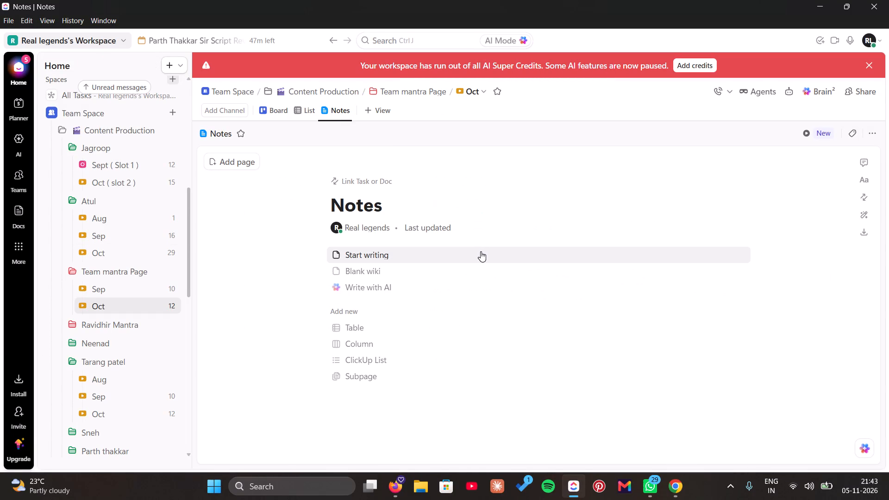
{"action": "left_click", "coordinate": [472, 260]}
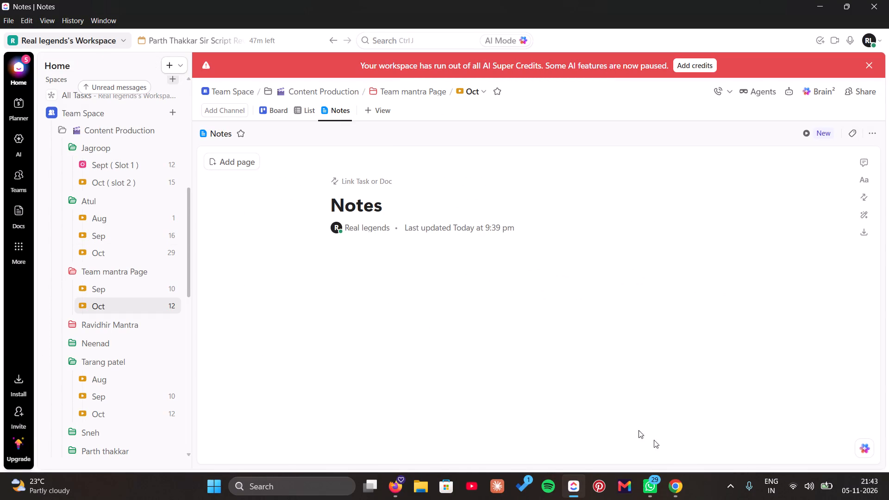
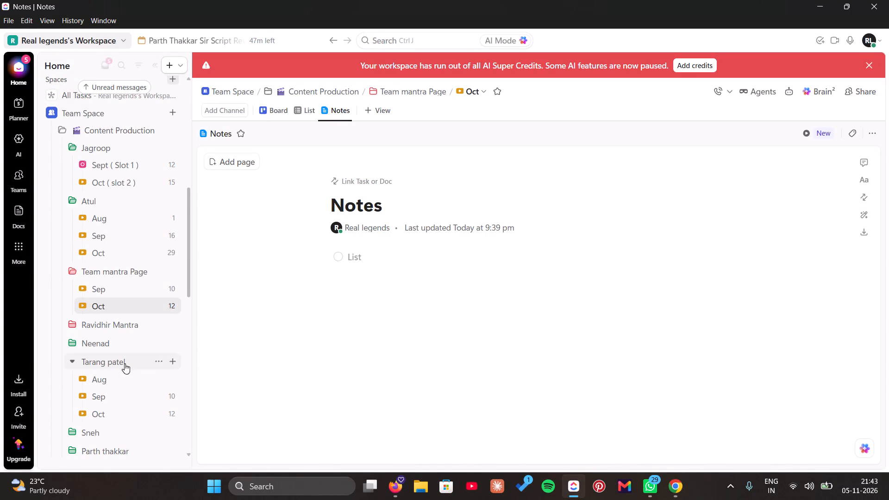
Return to the Oct Notes in Atul's folder and select the "9 videos has to be offered" text in the ideation item.
{"action": "left_click", "coordinate": [101, 251]}
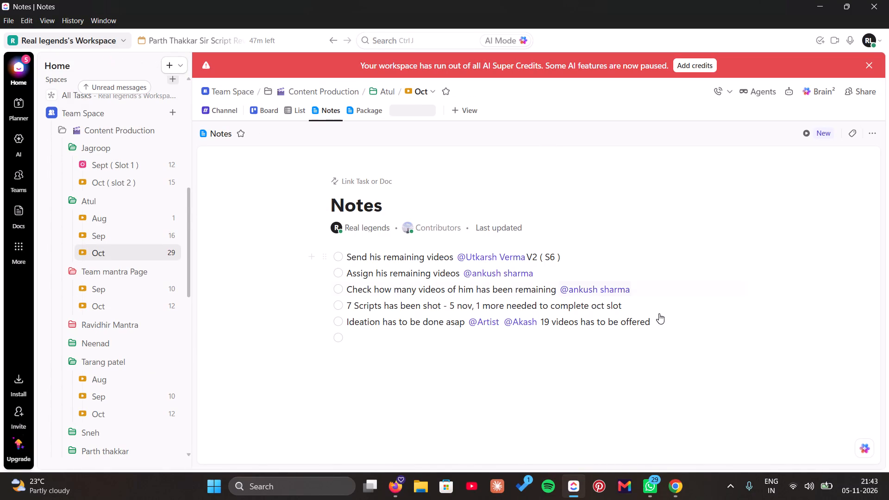
{"action": "left_click_drag", "start_coordinate": [643, 323], "coordinate": [753, 331]}
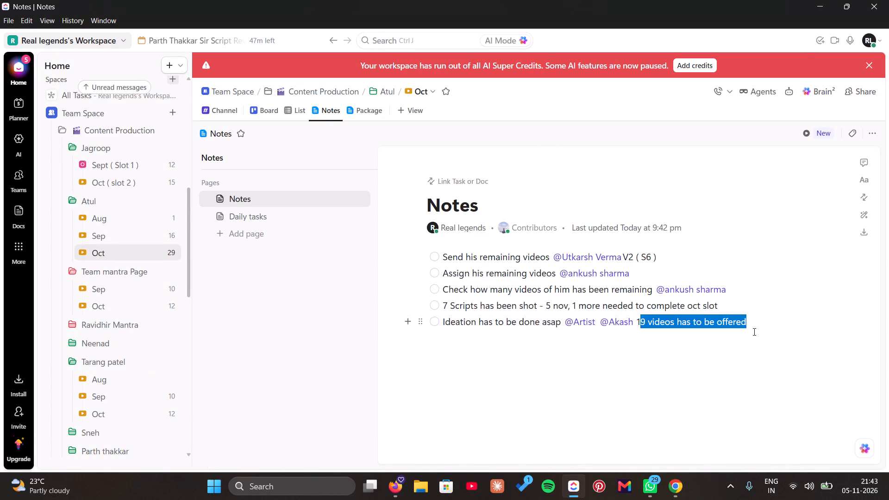
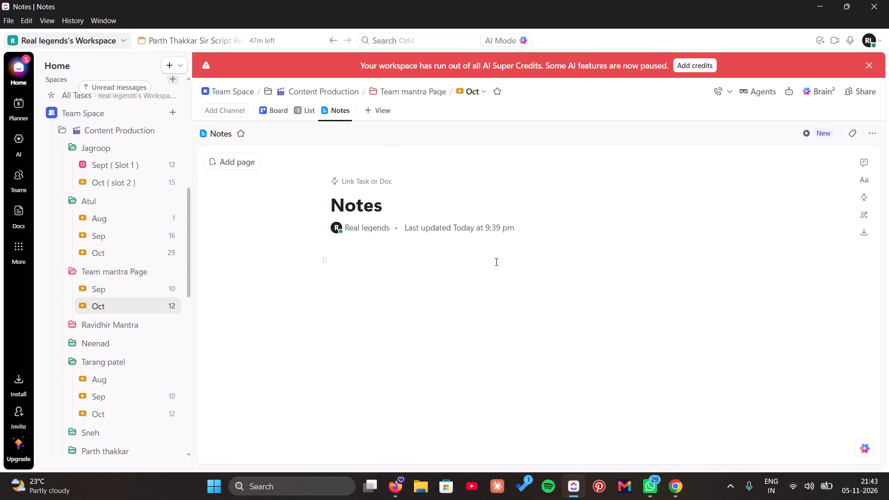
Examine the Oct board of Team mantra Page, checking the videos under Data Sorted and Shoot Schedule.
{"action": "left_click", "coordinate": [480, 268]}
{"action": "left_click", "coordinate": [473, 270]}
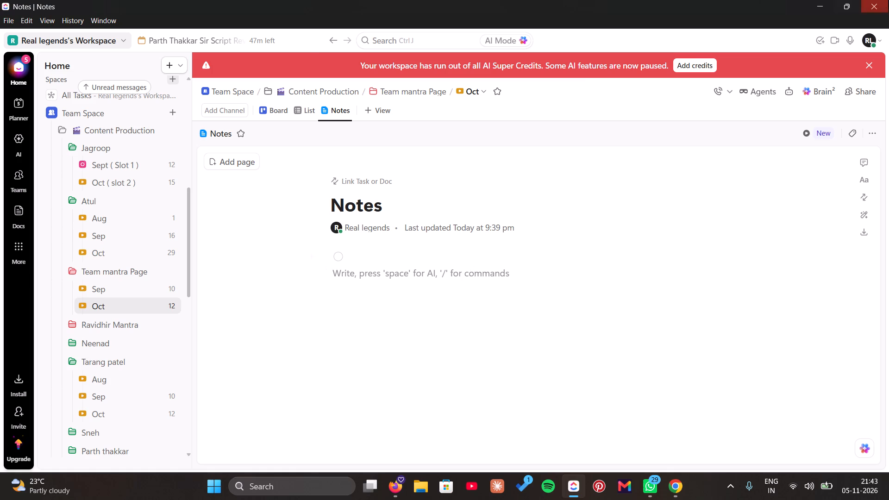
{"action": "left_click", "coordinate": [257, 106]}
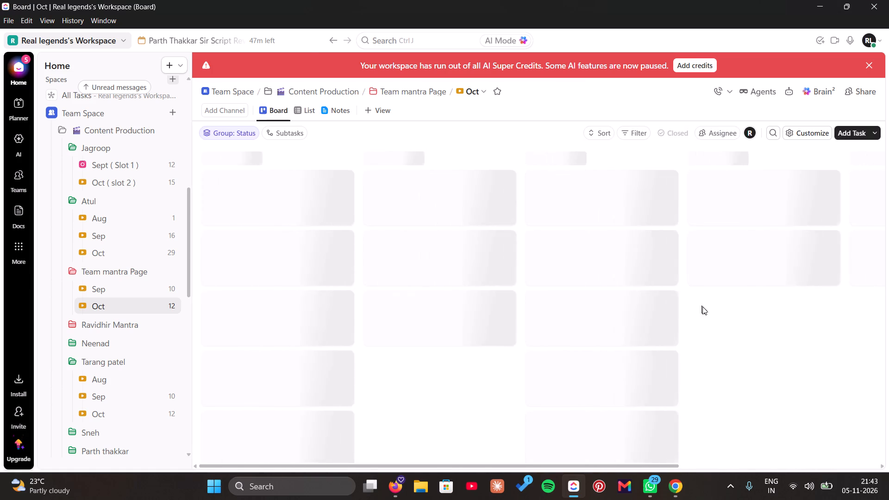
{"action": "left_click_drag", "start_coordinate": [645, 397], "coordinate": [268, 412]}
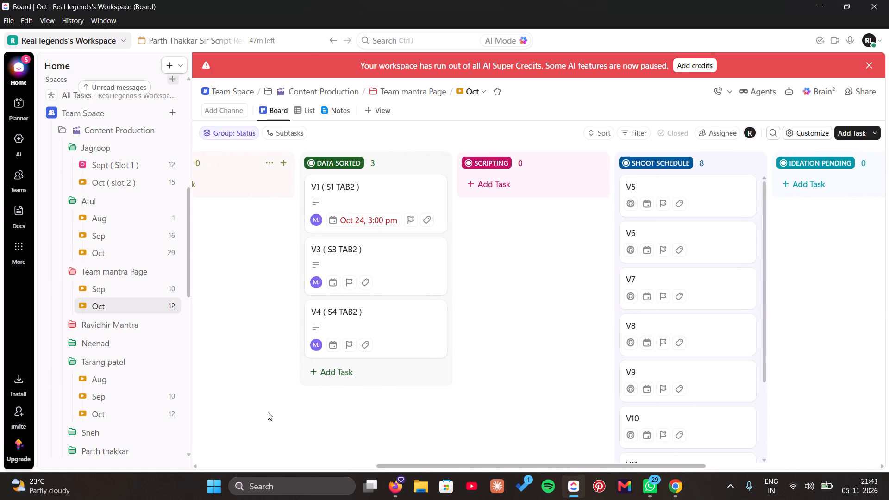
{"action": "left_click_drag", "start_coordinate": [268, 412], "coordinate": [263, 412]}
{"action": "left_click_drag", "start_coordinate": [490, 410], "coordinate": [456, 412]}
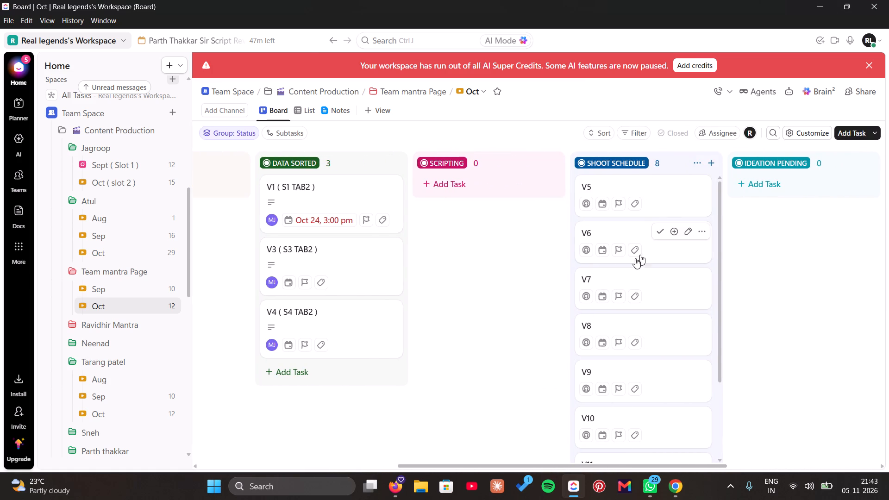
{"action": "scroll", "coordinate": [610, 404], "scroll_direction": "down", "scroll_amount": 2}
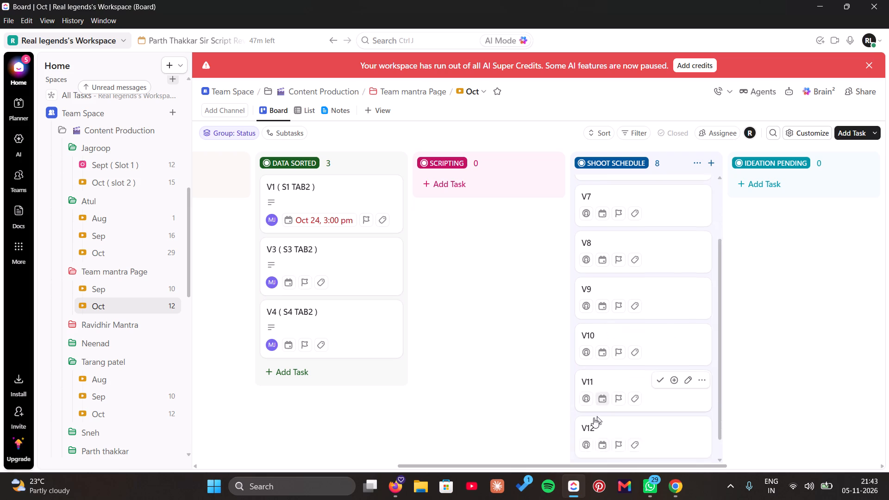
{"action": "scroll", "coordinate": [619, 412], "scroll_direction": "down", "scroll_amount": 1}
{"action": "left_click_drag", "start_coordinate": [451, 423], "coordinate": [390, 428]}
{"action": "left_click", "coordinate": [342, 105]}
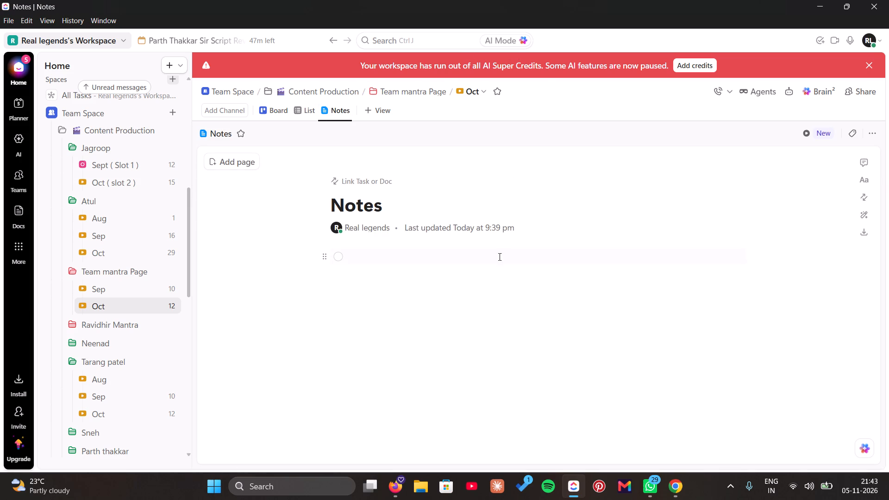
{"action": "left_click", "coordinate": [487, 264]}
{"action": "left_click", "coordinate": [481, 258]}
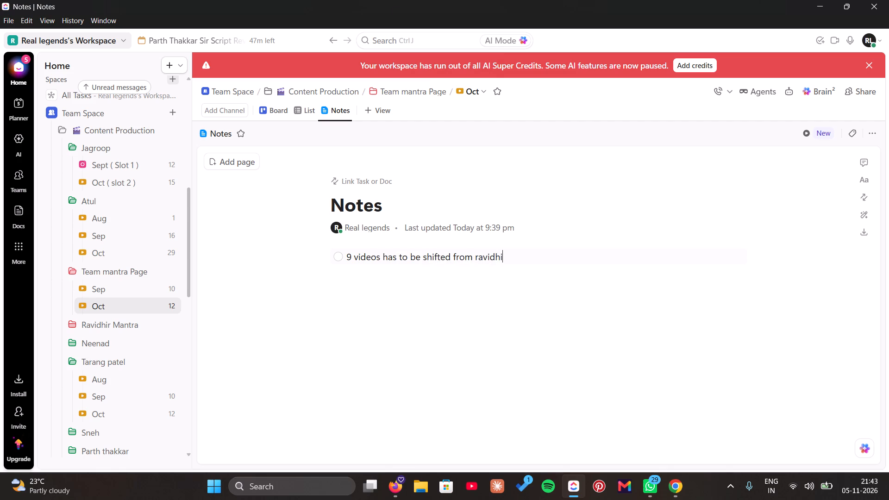
{"action": "key", "text": "BackSpace"}
{"action": "key", "text": "BackSpace"}
{"action": "key", "text": "BackSpace"}
{"action": "key", "text": "apostrophe"}
{"action": "type", "text": "s page"}
{"action": "key", "text": "space"}
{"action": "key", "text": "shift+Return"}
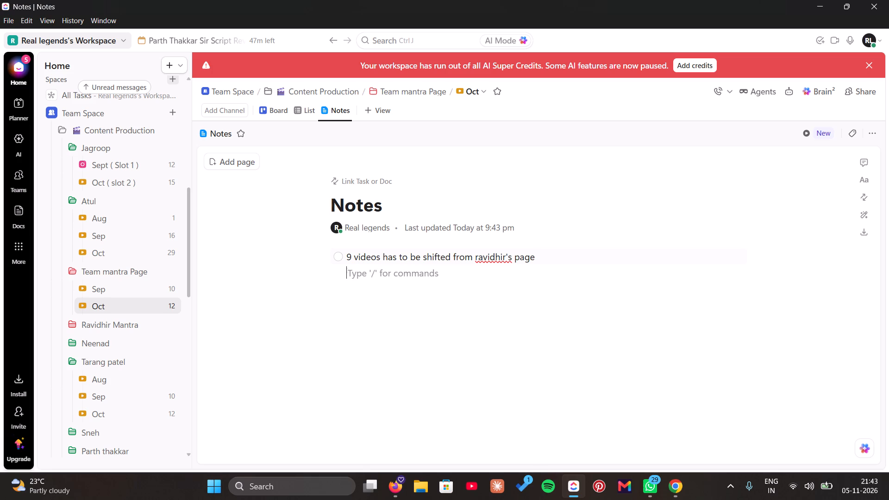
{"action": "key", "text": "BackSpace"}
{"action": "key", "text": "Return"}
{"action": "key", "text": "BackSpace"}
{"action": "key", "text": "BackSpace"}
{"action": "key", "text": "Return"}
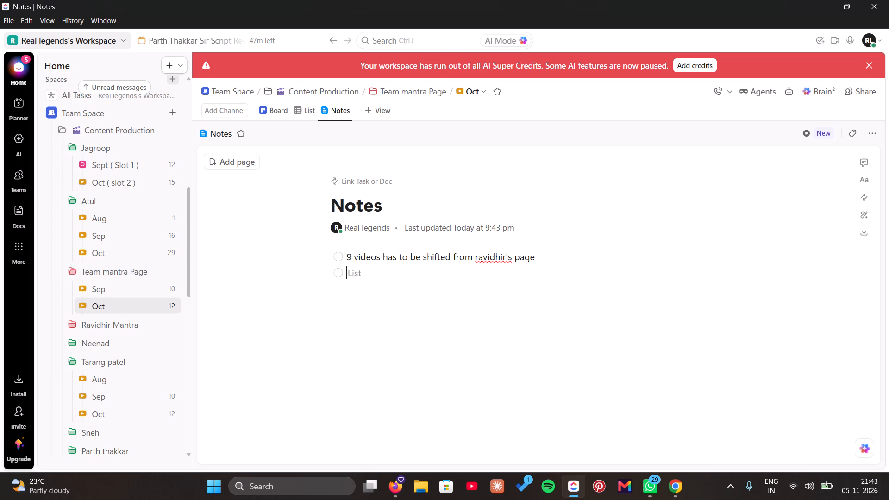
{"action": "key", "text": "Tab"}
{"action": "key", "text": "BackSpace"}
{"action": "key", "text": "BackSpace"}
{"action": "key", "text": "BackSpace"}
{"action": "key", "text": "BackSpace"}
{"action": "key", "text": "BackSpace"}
Add a second checklist item: "Next videos that will be shot in short form will be indulged in team mantra's videos".
{"action": "key", "text": "Return"}
{"action": "key", "text": "BackSpace"}
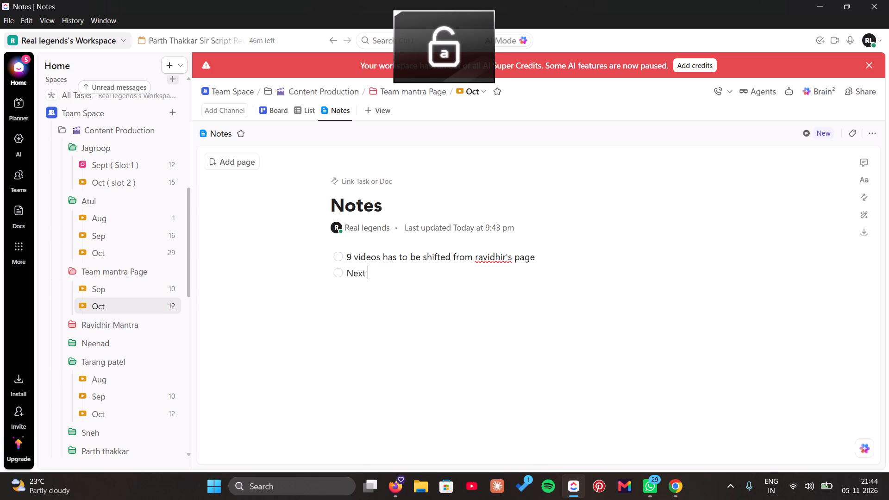
{"action": "key", "text": "BackSpace"}
{"action": "type", "text": "hat willl"}
{"action": "key", "text": "space"}
{"action": "key", "text": "BackSpace"}
{"action": "key", "text": "BackSpace"}
{"action": "key", "text": "space"}
{"action": "type", "text": "bes ho"}
{"action": "key", "text": "BackSpace"}
{"action": "key", "text": "BackSpace"}
{"action": "key", "text": "BackSpace"}
{"action": "key", "text": "BackSpace"}
{"action": "key", "text": "BackSpace"}
{"action": "key", "text": "space"}
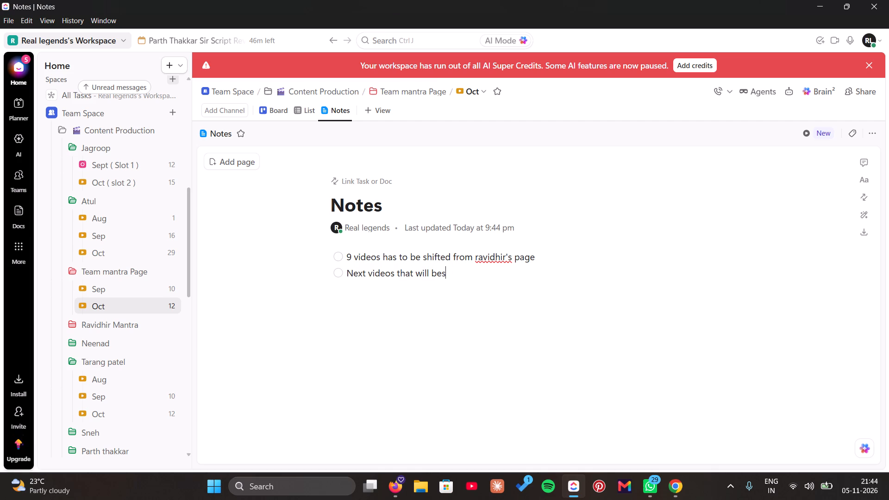
{"action": "key", "text": "BackSpace"}
{"action": "key", "text": "BackSpace"}
{"action": "key", "text": "space"}
{"action": "type", "text": "e"}
{"action": "key", "text": "BackSpace"}
{"action": "key", "text": "BackSpace"}
{"action": "type", "text": "be shot in short form will be indulged int"}
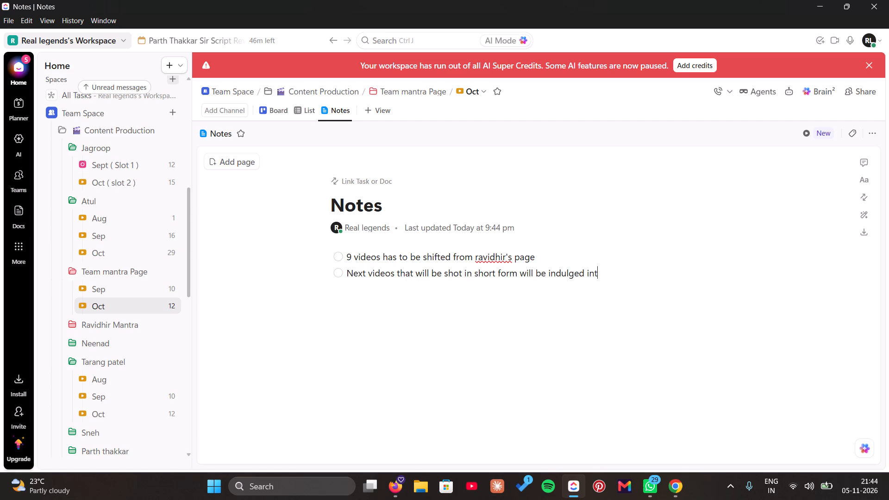
{"action": "key", "text": "BackSpace"}
{"action": "key", "text": "space"}
{"action": "type", "text": "ravidhir"}
{"action": "key", "text": "space"}
{"action": "key", "text": "BackSpace"}
{"action": "key", "text": "BackSpace"}
{"action": "key", "text": "BackSpace"}
{"action": "key", "text": "BackSpace"}
{"action": "key", "text": "BackSpace"}
{"action": "key", "text": "BackSpace"}
{"action": "key", "text": "BackSpace"}
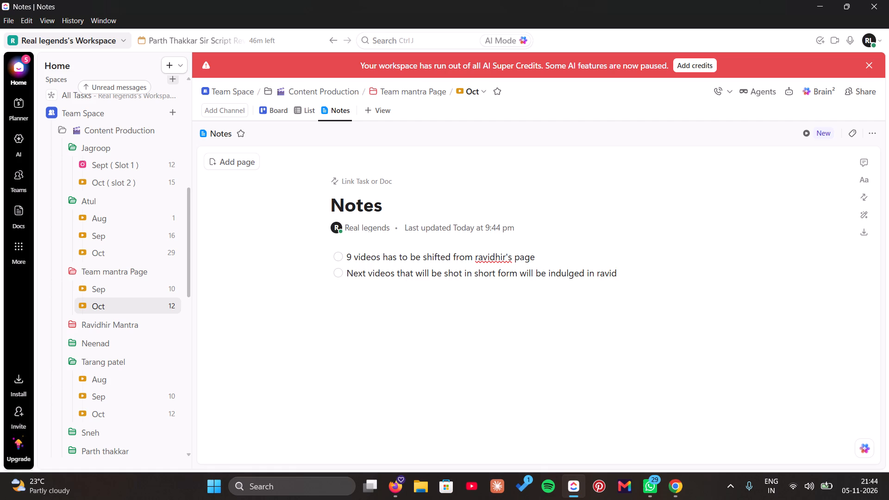
{"action": "key", "text": "BackSpace"}
{"action": "key", "text": "BackSpace"}
{"action": "key", "text": "BackSpace"}
{"action": "key", "text": "BackSpace"}
{"action": "type", "text": "team mantra's"}
{"action": "key", "text": "space"}
{"action": "type", "text": "videos"}
{"action": "key", "text": "space"}
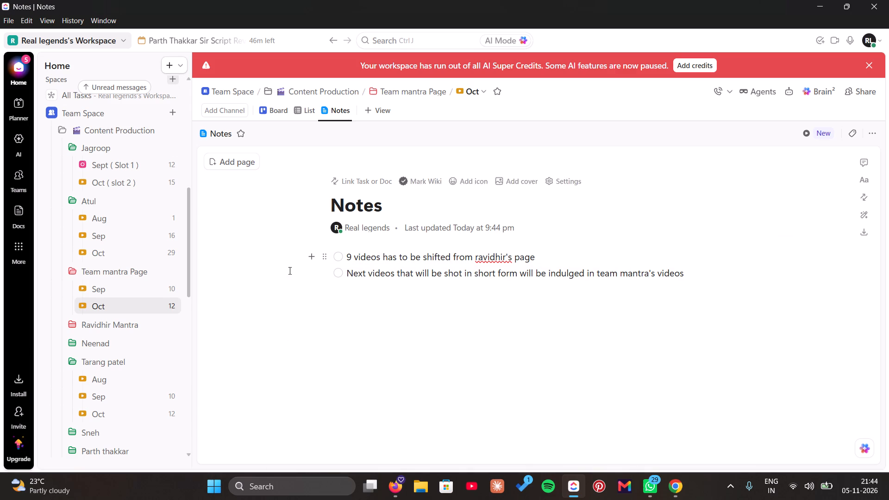
Open the Oct Notes in Ravidhir's folder and place the cursor after the remaining youtube videos item.
{"action": "scroll", "coordinate": [347, 294], "scroll_direction": "down", "scroll_amount": 1}
{"action": "scroll", "coordinate": [86, 303], "scroll_direction": "down", "scroll_amount": 1}
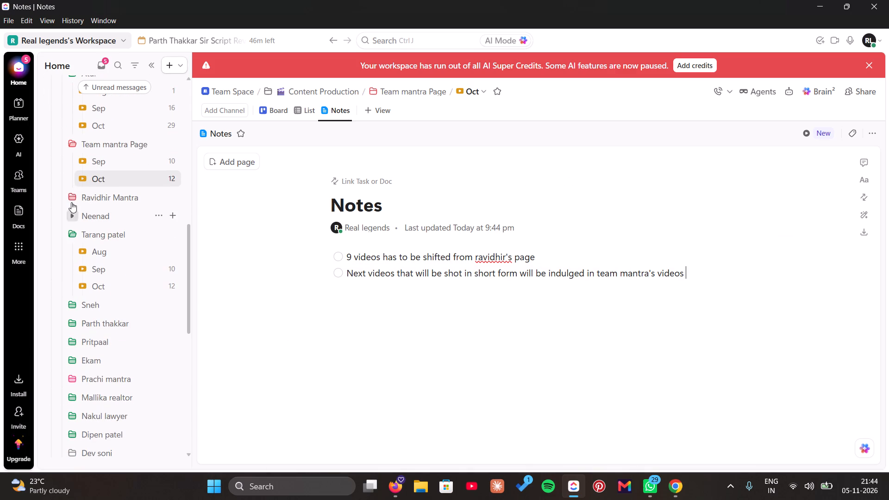
{"action": "left_click", "coordinate": [74, 201]}
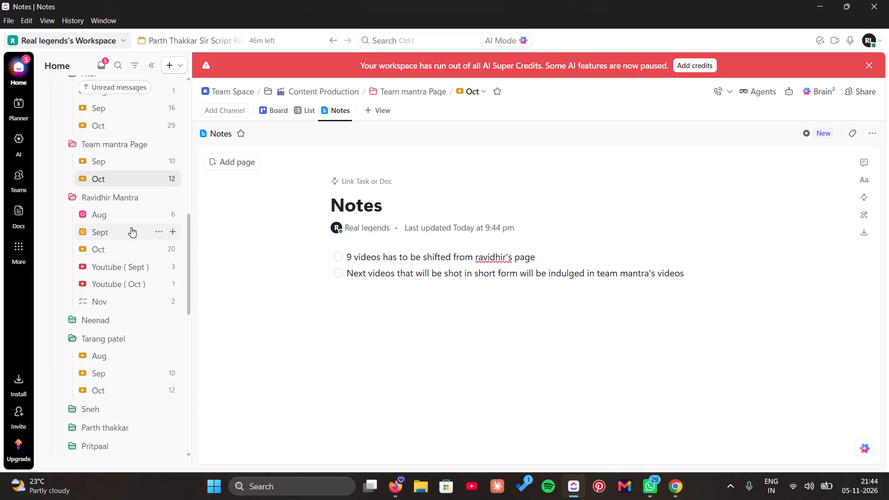
{"action": "left_click", "coordinate": [125, 248]}
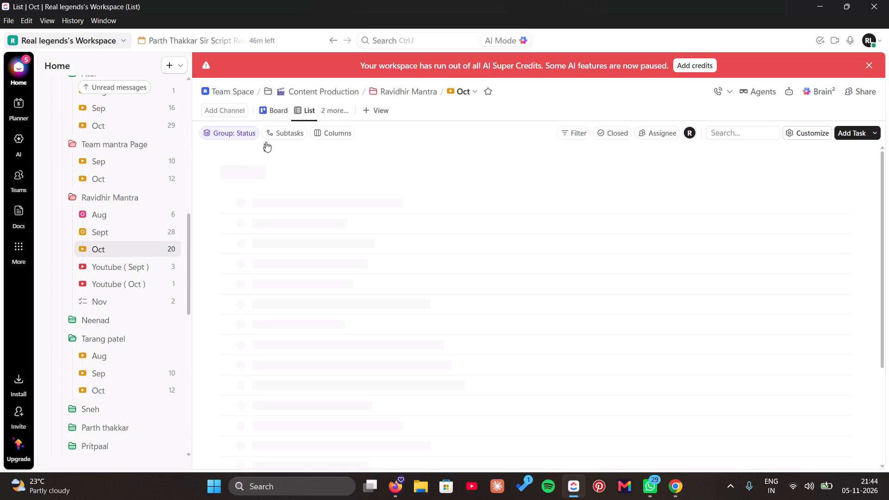
{"action": "left_click", "coordinate": [339, 112]}
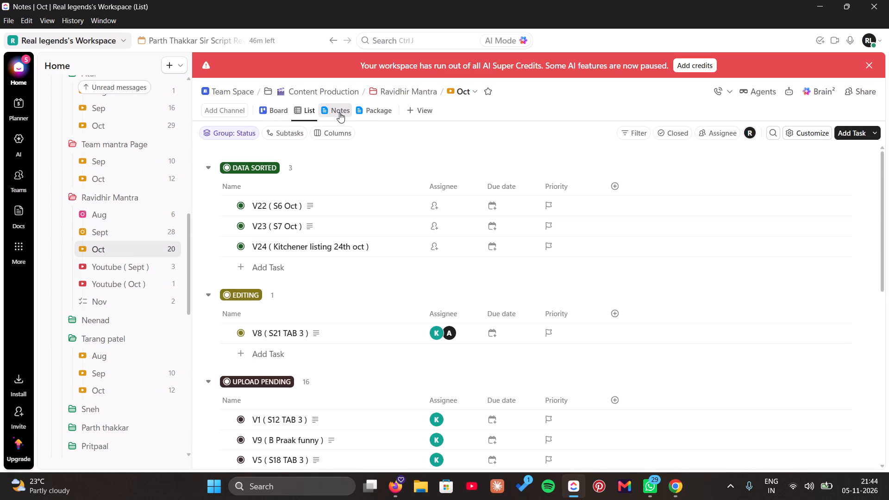
{"action": "right_click", "coordinate": [574, 238]}
{"action": "scroll", "coordinate": [574, 238], "scroll_direction": "left", "scroll_amount": 1}
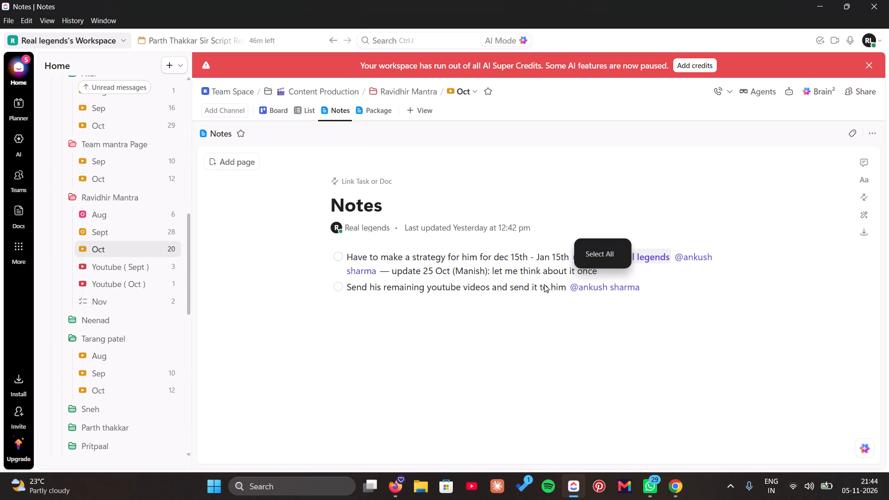
{"action": "left_click", "coordinate": [544, 284]}
{"action": "left_click", "coordinate": [664, 291]}
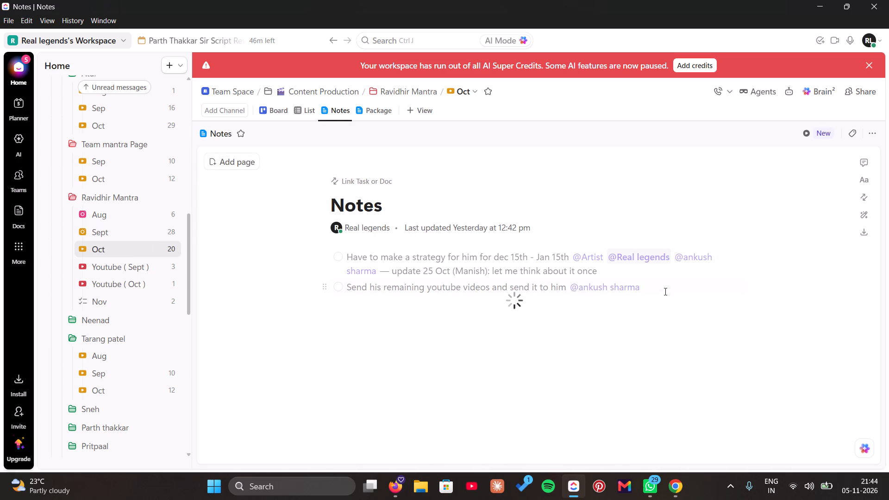
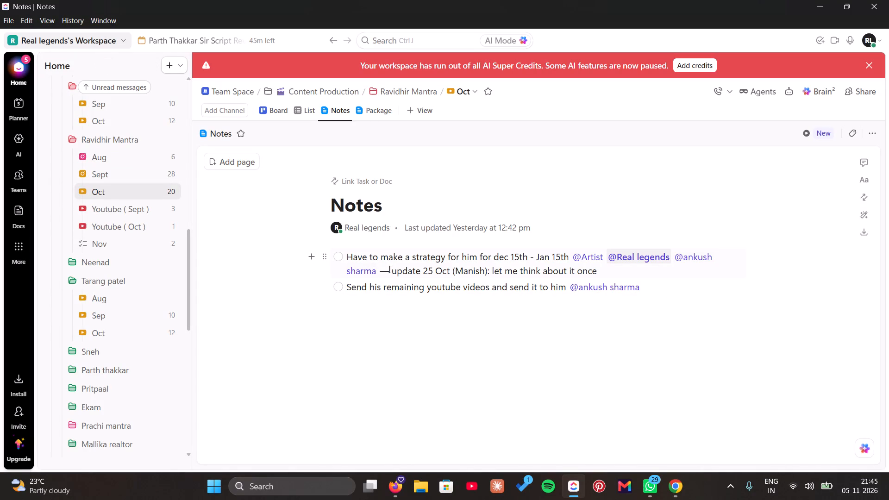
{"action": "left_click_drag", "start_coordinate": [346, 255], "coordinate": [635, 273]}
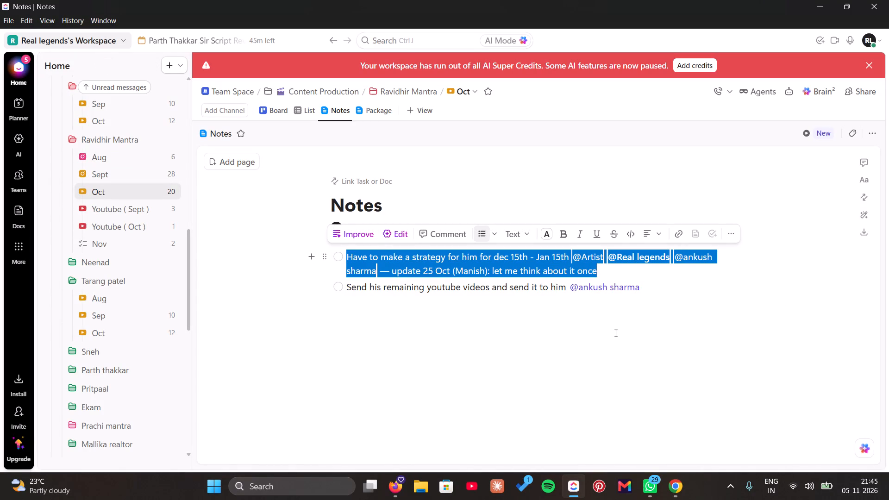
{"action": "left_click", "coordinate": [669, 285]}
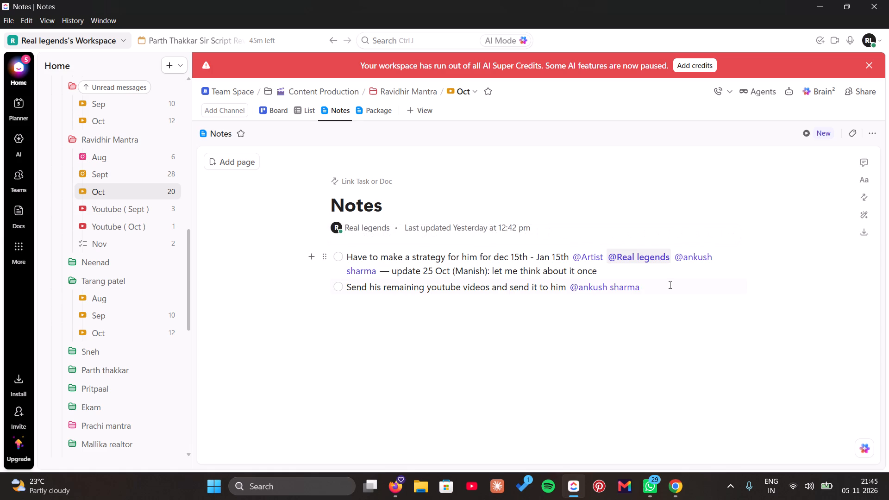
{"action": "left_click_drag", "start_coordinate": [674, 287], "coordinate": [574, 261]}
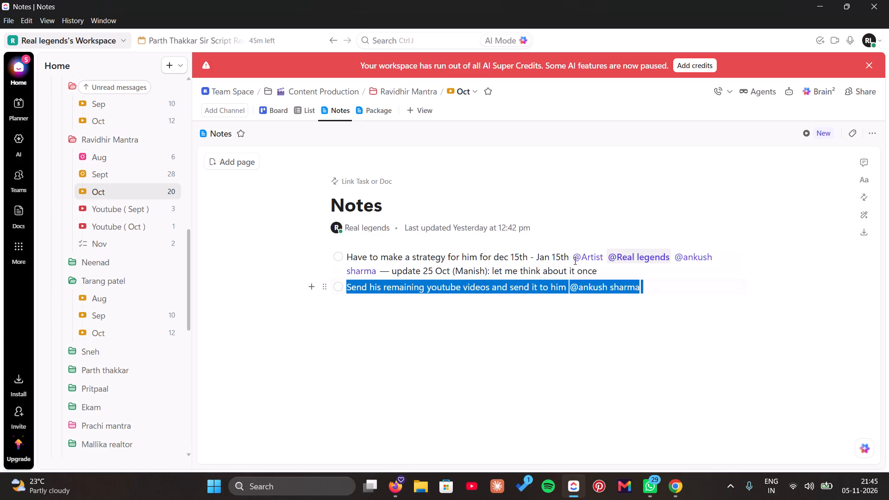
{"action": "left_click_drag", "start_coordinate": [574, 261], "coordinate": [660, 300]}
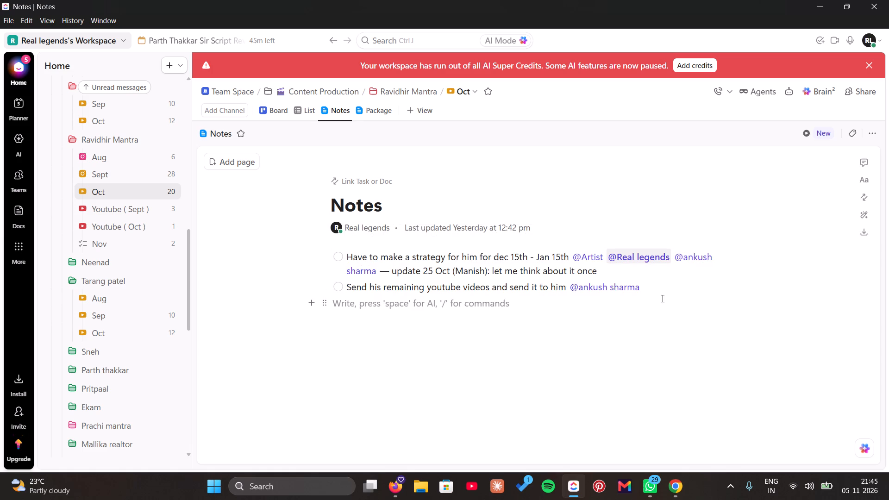
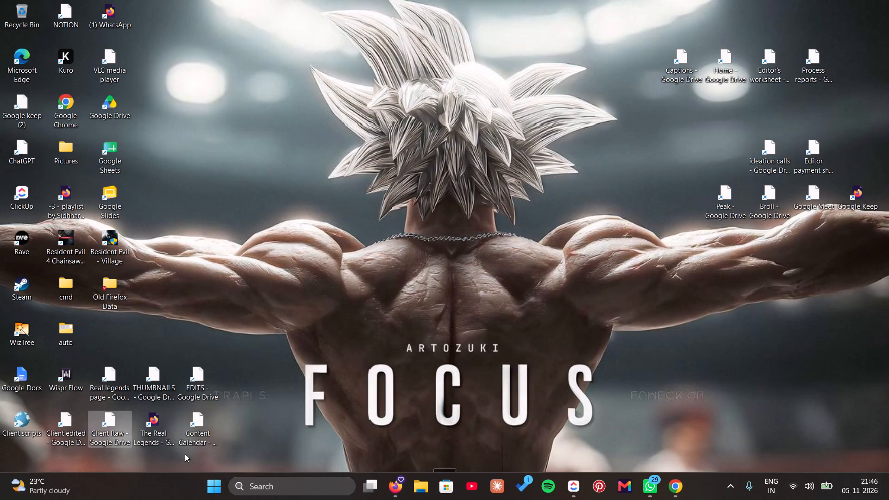
Switch to ClickUp and examine the video tasks by status on the board of Ekam's Oct list.
{"action": "left_click", "coordinate": [570, 488]}
{"action": "scroll", "coordinate": [88, 327], "scroll_direction": "down", "scroll_amount": 2}
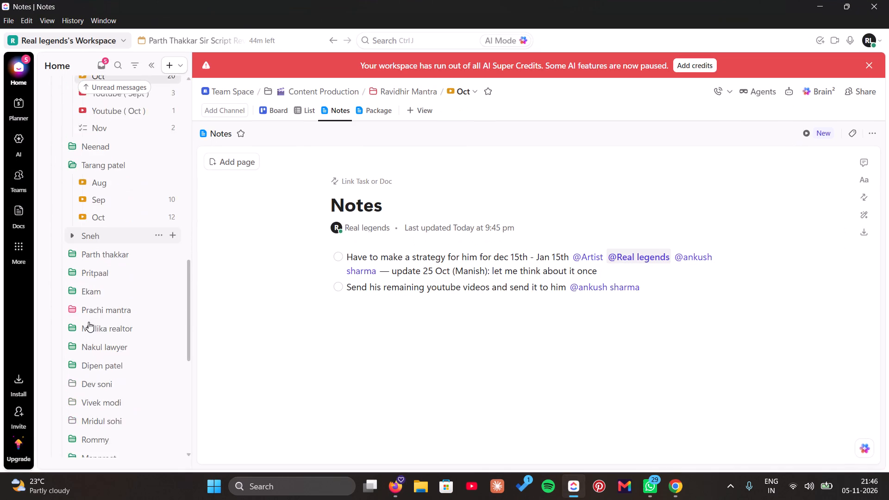
{"action": "scroll", "coordinate": [88, 322], "scroll_direction": "down", "scroll_amount": 4}
{"action": "scroll", "coordinate": [91, 315], "scroll_direction": "up", "scroll_amount": 4}
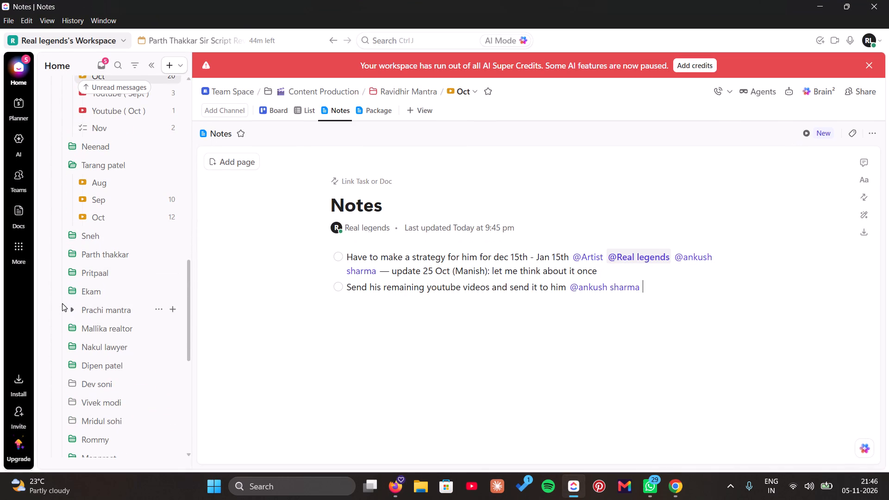
{"action": "left_click", "coordinate": [70, 294]}
{"action": "left_click", "coordinate": [138, 341]}
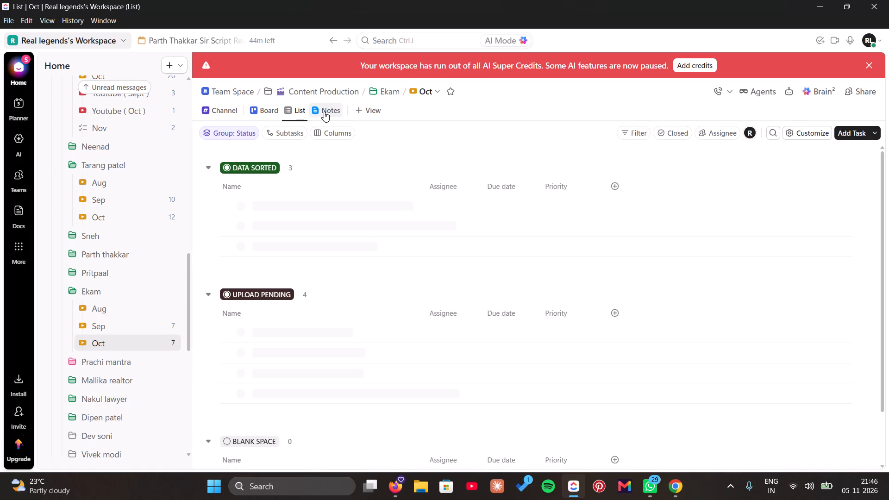
{"action": "left_click", "coordinate": [324, 112]}
{"action": "left_click", "coordinate": [263, 110]}
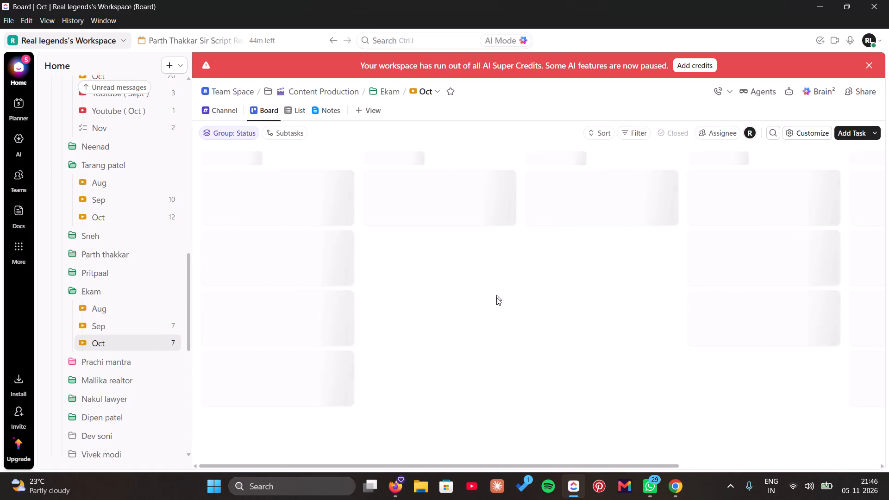
{"action": "left_click_drag", "start_coordinate": [619, 384], "coordinate": [545, 383]}
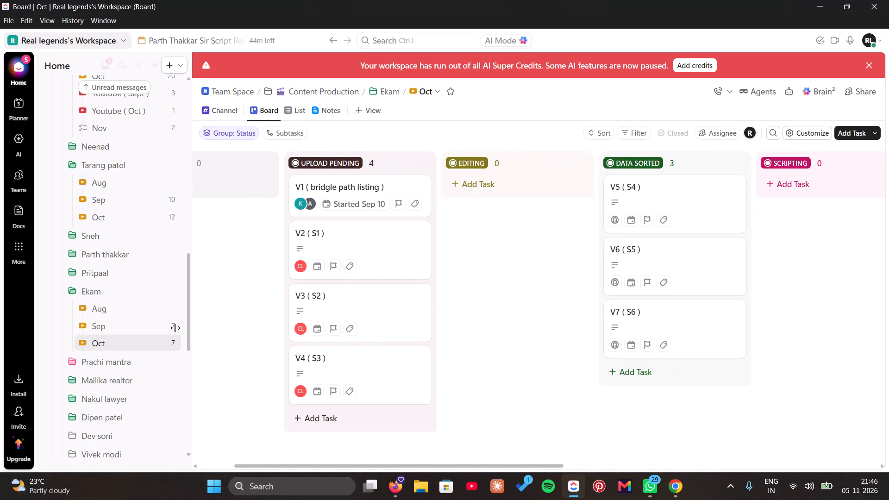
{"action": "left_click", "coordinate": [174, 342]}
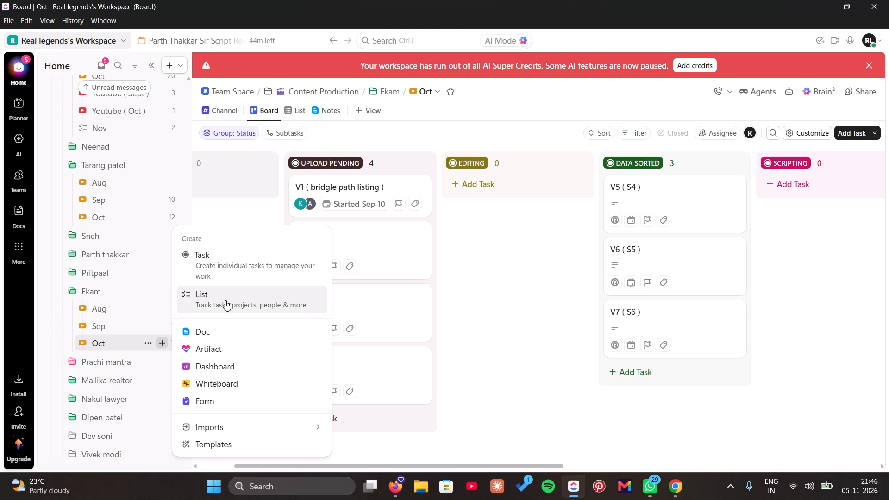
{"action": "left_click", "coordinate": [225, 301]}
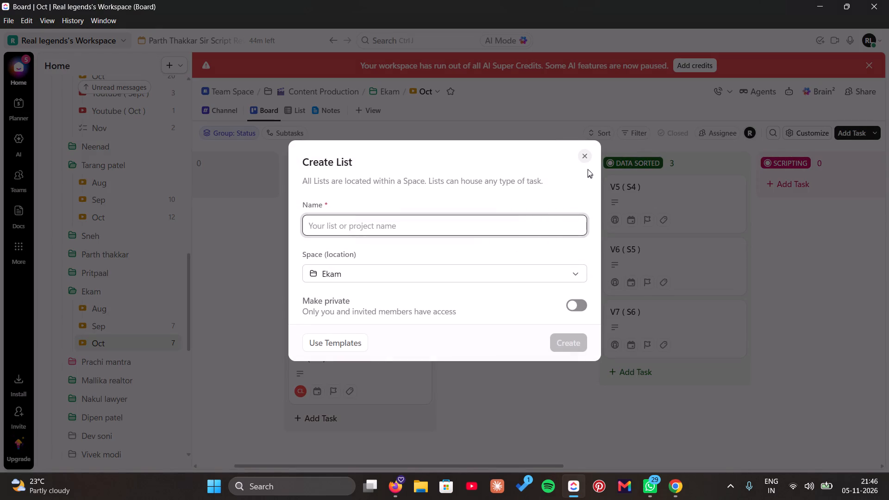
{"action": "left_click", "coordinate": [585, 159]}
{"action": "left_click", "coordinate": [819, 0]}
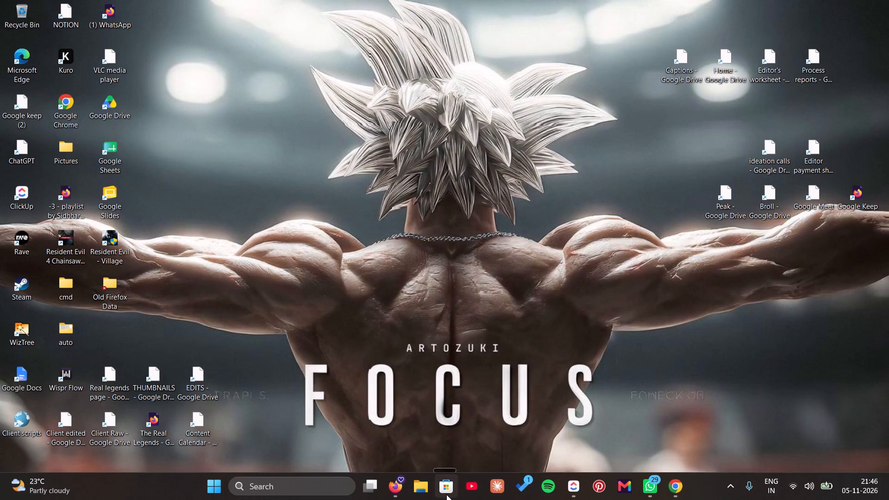
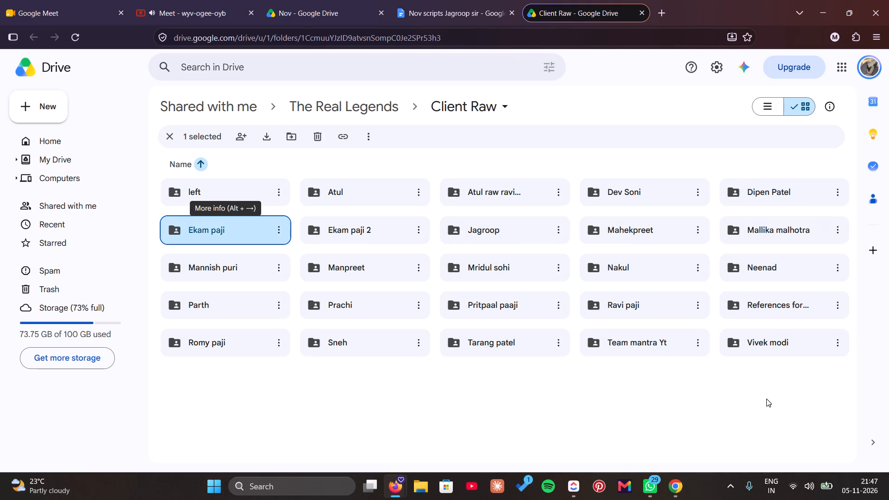
Open the November folder inside the Ekam paji folder of Client Raw.
{"action": "key", "text": "Return"}
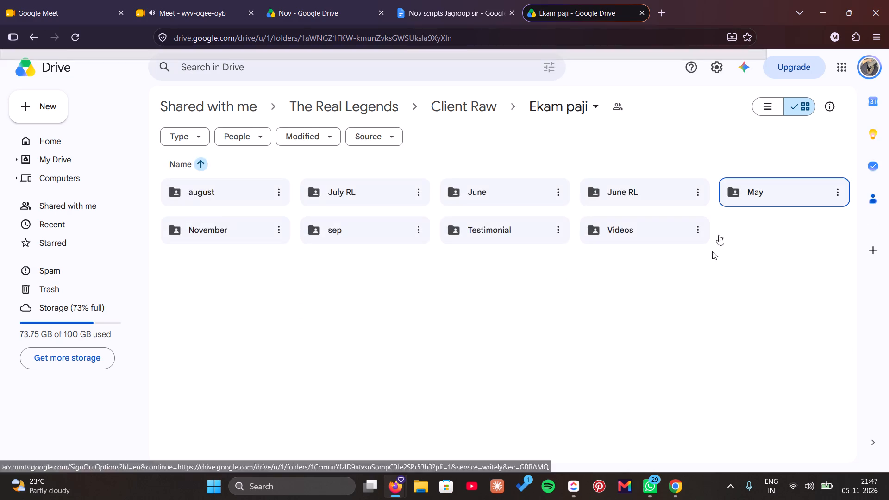
{"action": "left_click", "coordinate": [681, 365]}
{"action": "left_click", "coordinate": [667, 369]}
{"action": "left_click", "coordinate": [548, 359]}
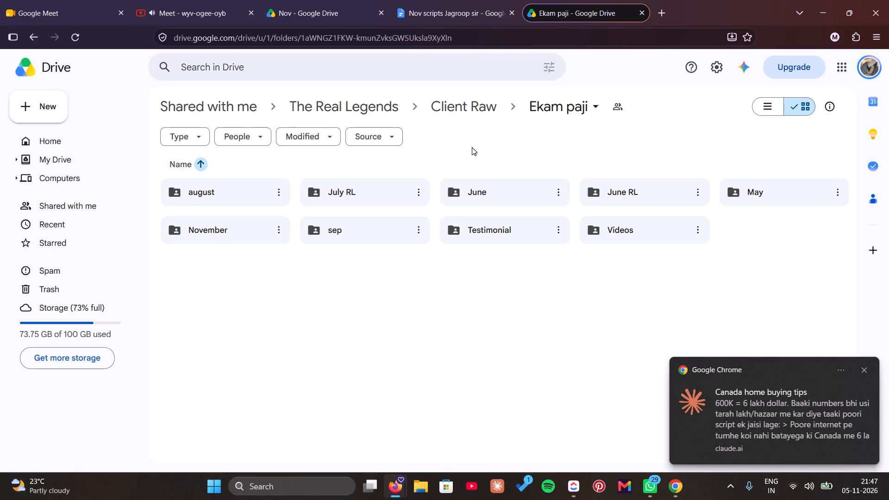
{"action": "double_click", "coordinate": [241, 238]}
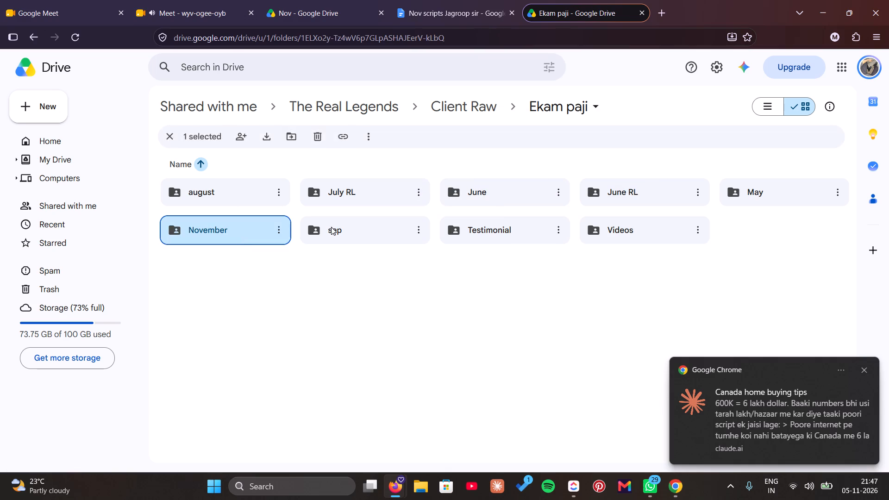
Copy the sharing link of the 4 November folder from its share settings and close them.
{"action": "left_click", "coordinate": [239, 197]}
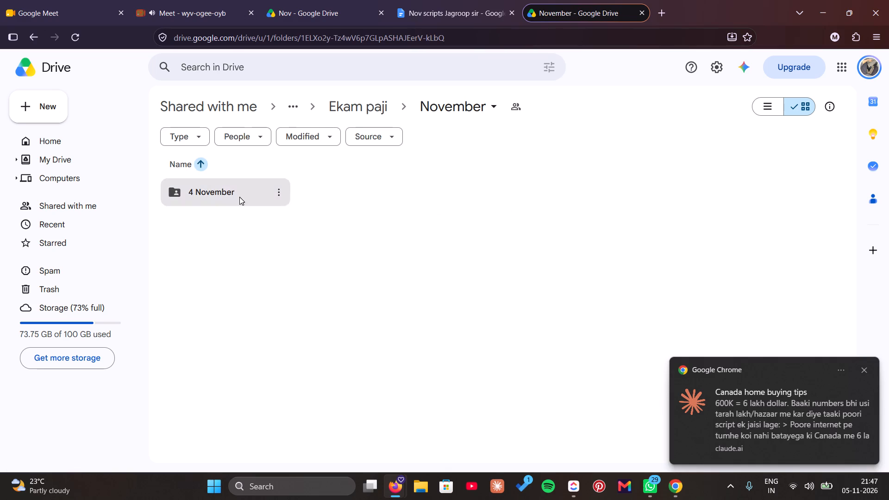
{"action": "left_click", "coordinate": [279, 194]}
{"action": "left_click", "coordinate": [309, 265]}
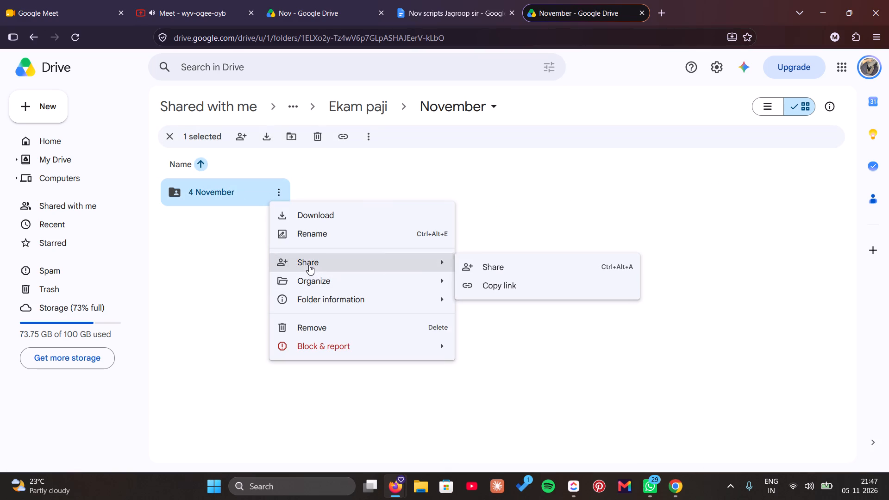
{"action": "left_click", "coordinate": [470, 266]}
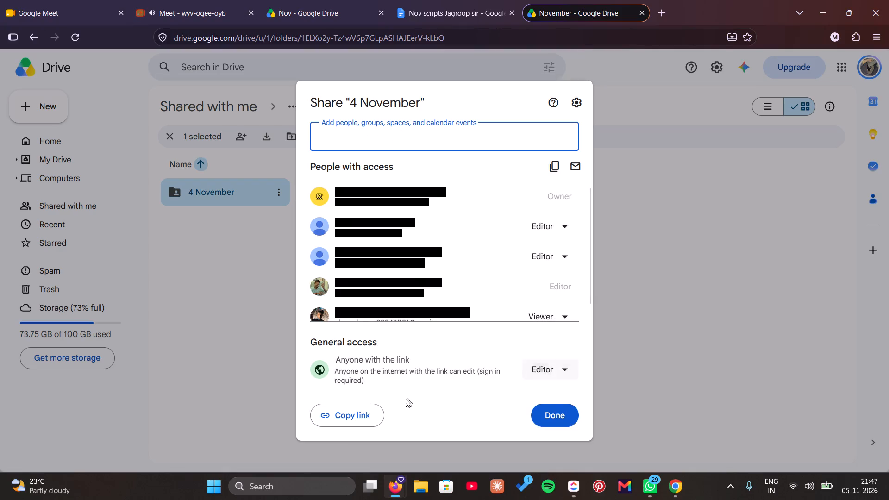
{"action": "left_click", "coordinate": [365, 412]}
{"action": "scroll", "coordinate": [484, 254], "scroll_direction": "down", "scroll_amount": 3}
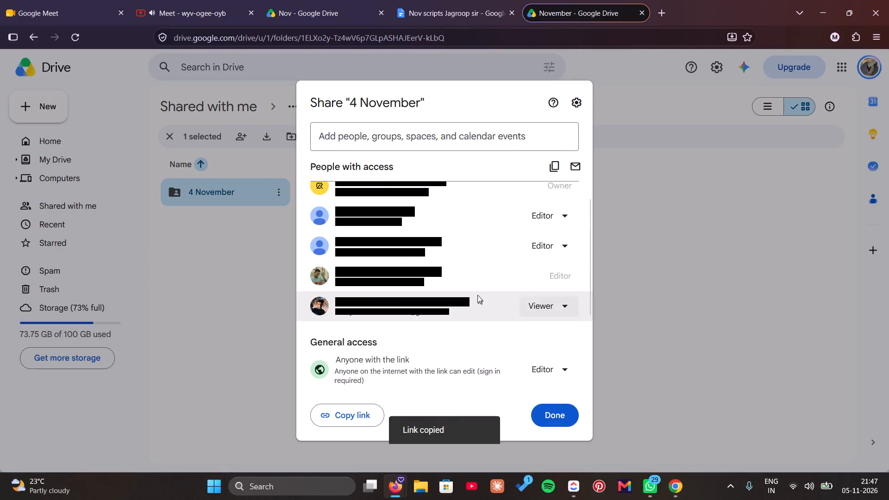
{"action": "left_click", "coordinate": [553, 408]}
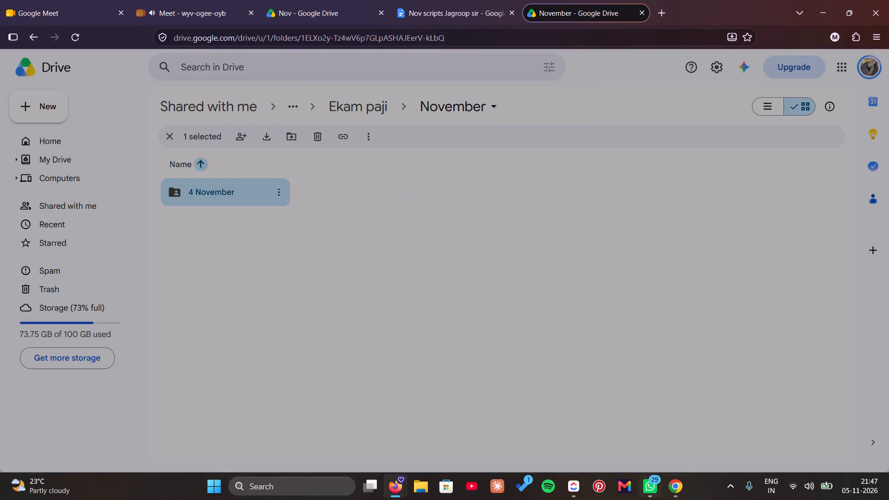